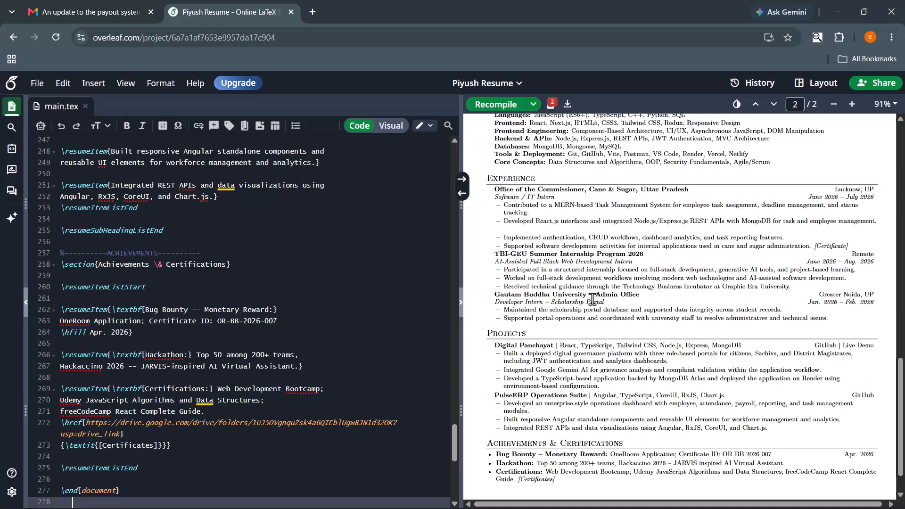
# Delete the Gautam Buddha University – Admin Office internship entry, with its heading and both bullets, from the Experience source.
pyautogui.doubleClick(592, 299)
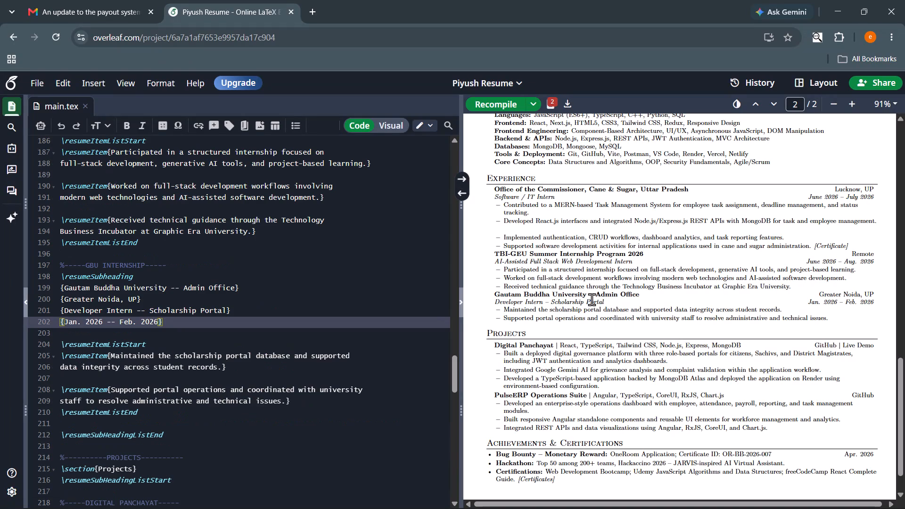
pyautogui.tripleClick(584, 295)
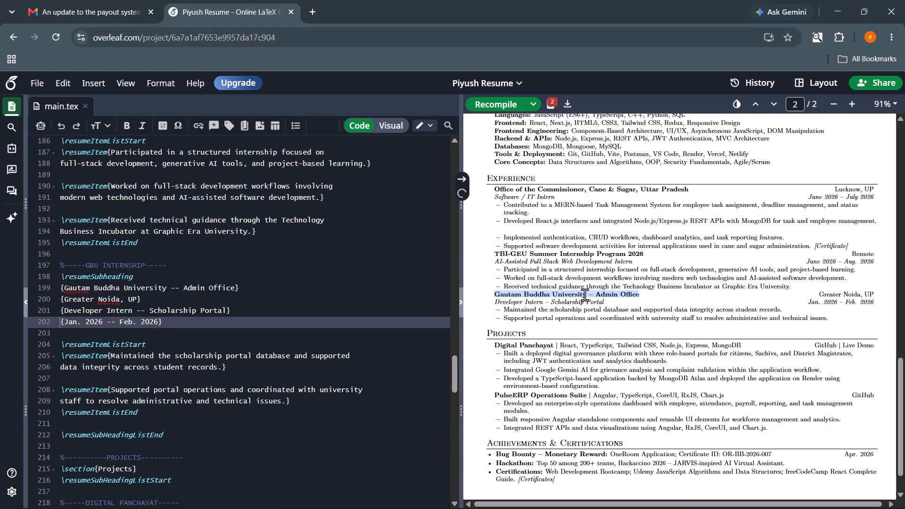
pyautogui.click(584, 295)
pyautogui.doubleClick(584, 295)
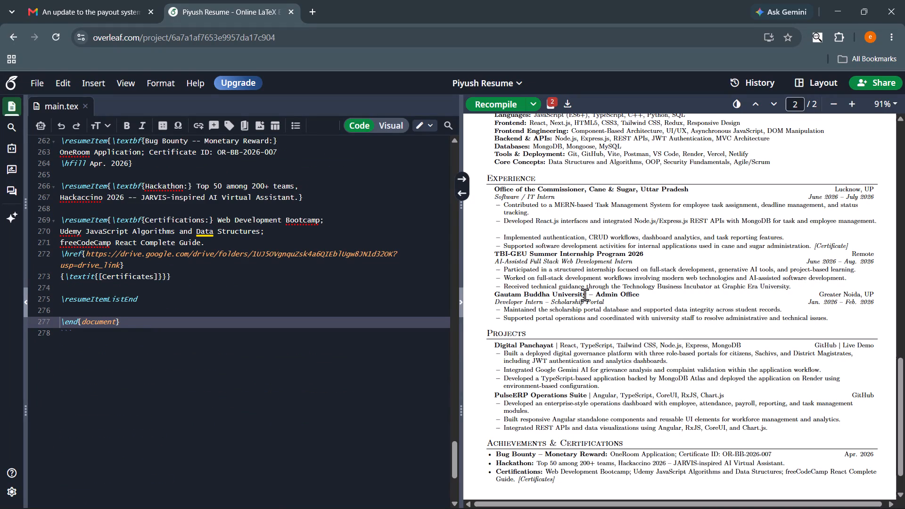
pyautogui.tripleClick(579, 304)
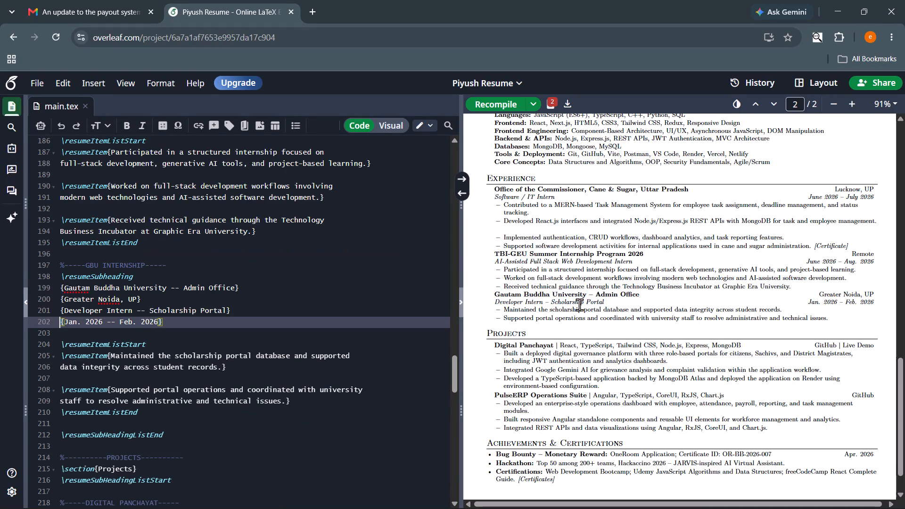
pyautogui.moveTo(193, 319); pyautogui.dragTo(125, 311)
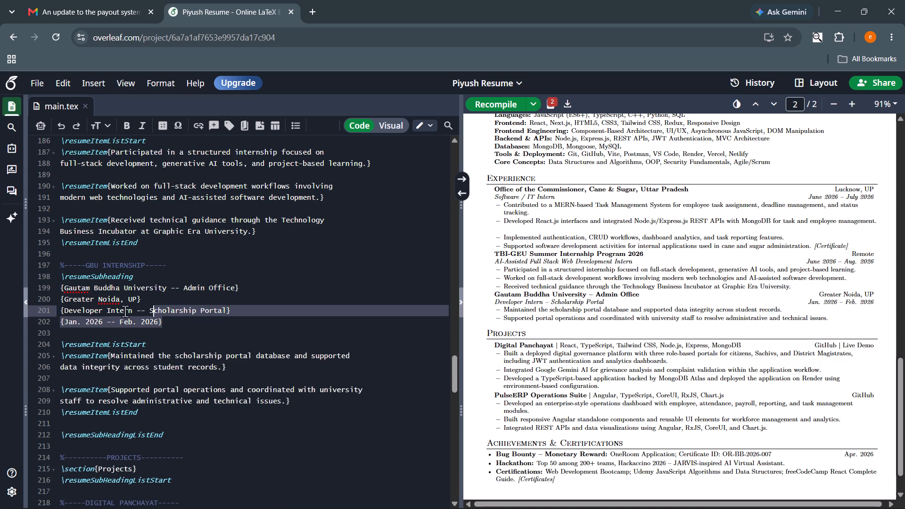
pyautogui.moveTo(125, 311); pyautogui.dragTo(51, 288)
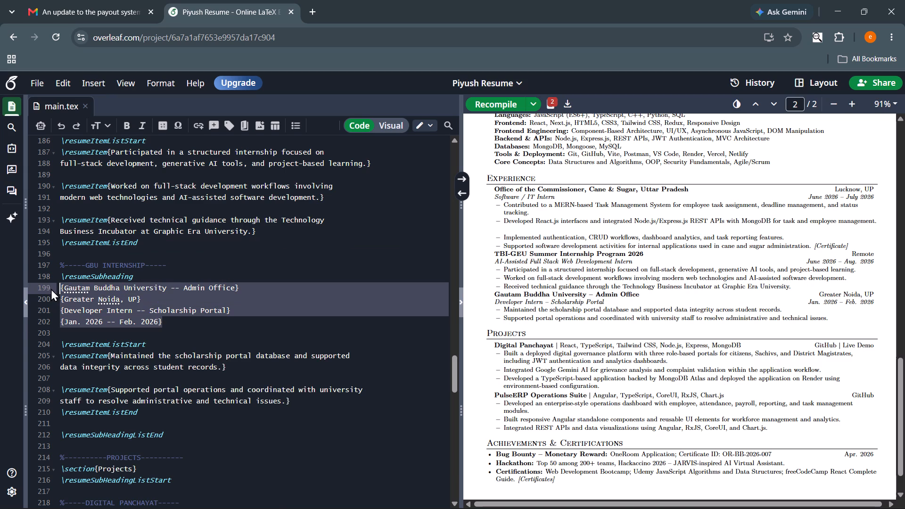
pyautogui.moveTo(51, 288); pyautogui.dragTo(63, 301)
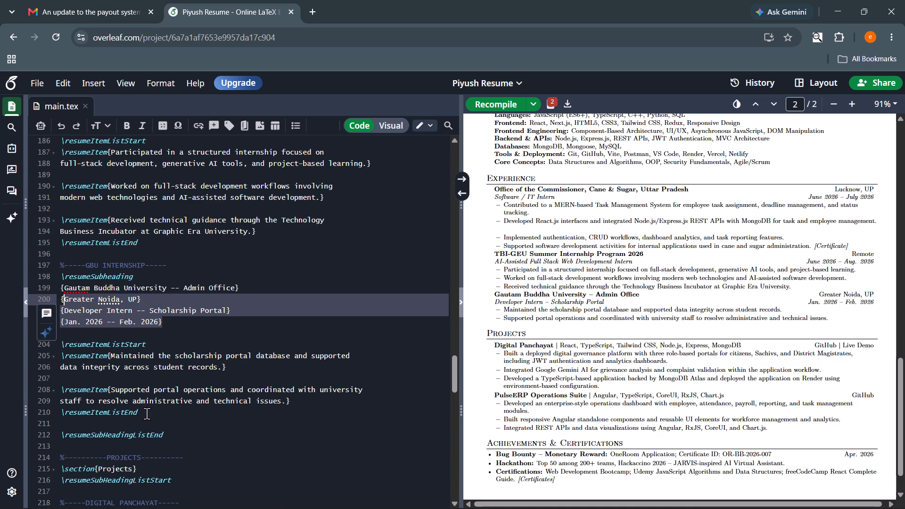
pyautogui.moveTo(147, 413); pyautogui.dragTo(60, 279)
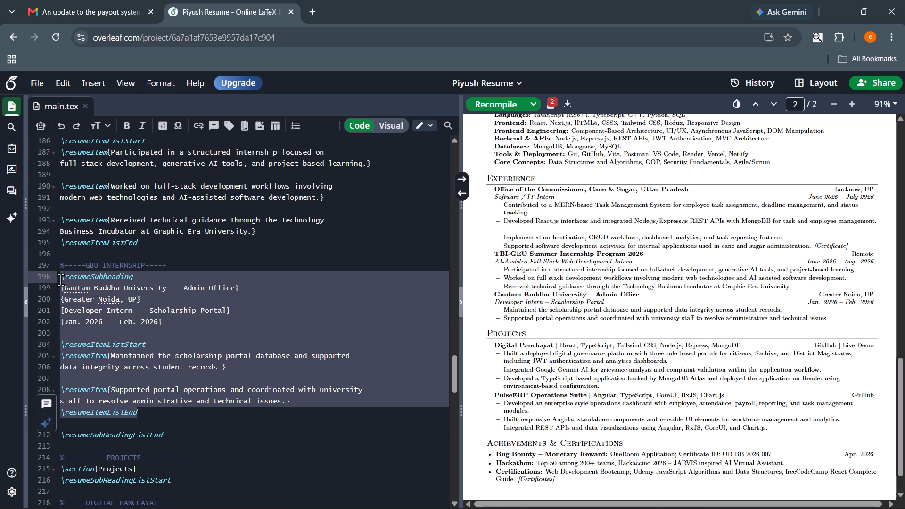
pyautogui.press('BackSpace')
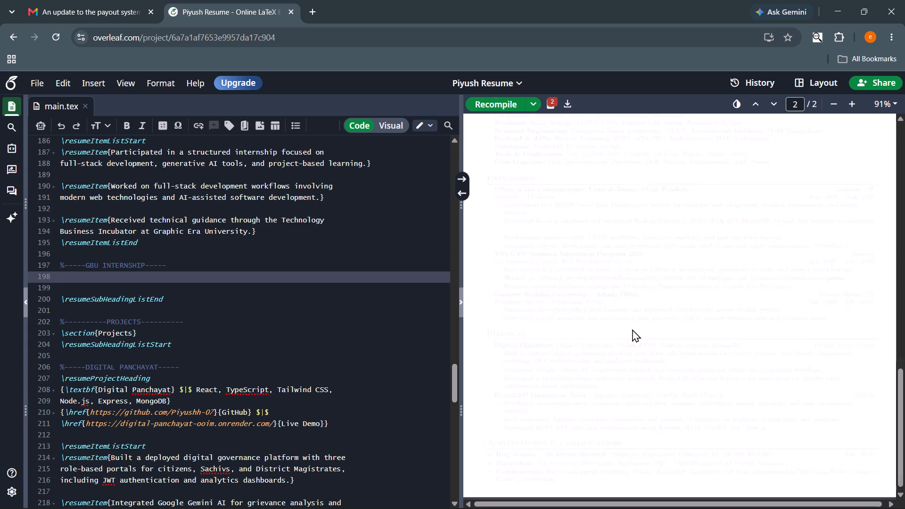
# Delete the leftover GBU INTERNSHIP comment and its line from the end of the Experience source.
pyautogui.scroll(2, 633, 327)
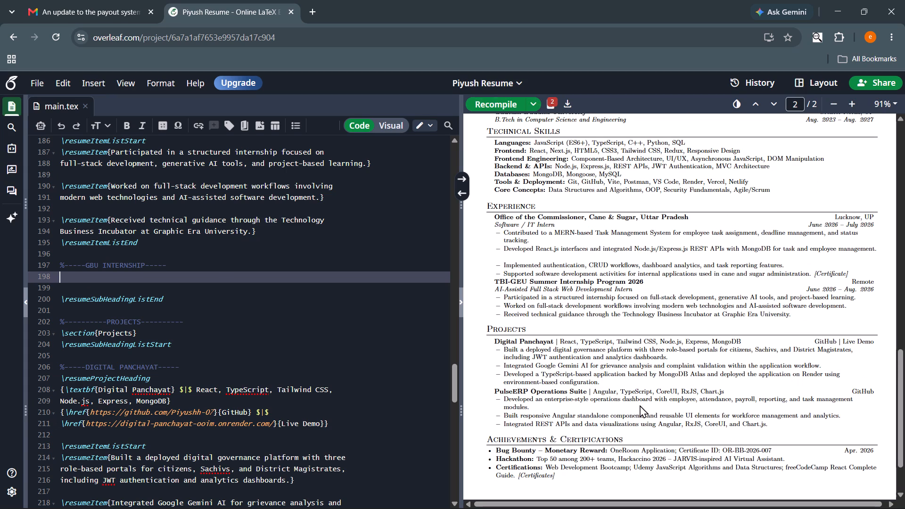
pyautogui.scroll(1, 644, 399)
pyautogui.scroll(-1, 644, 399)
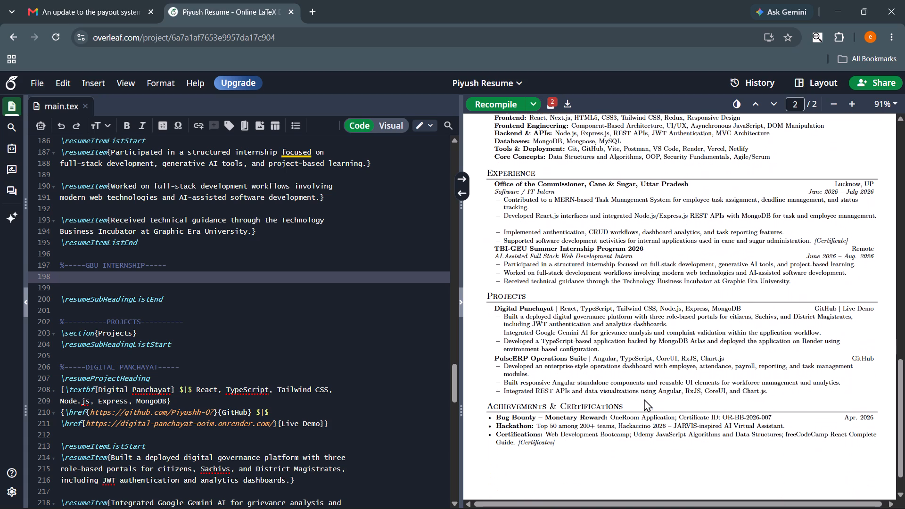
pyautogui.scroll(-1, 644, 399)
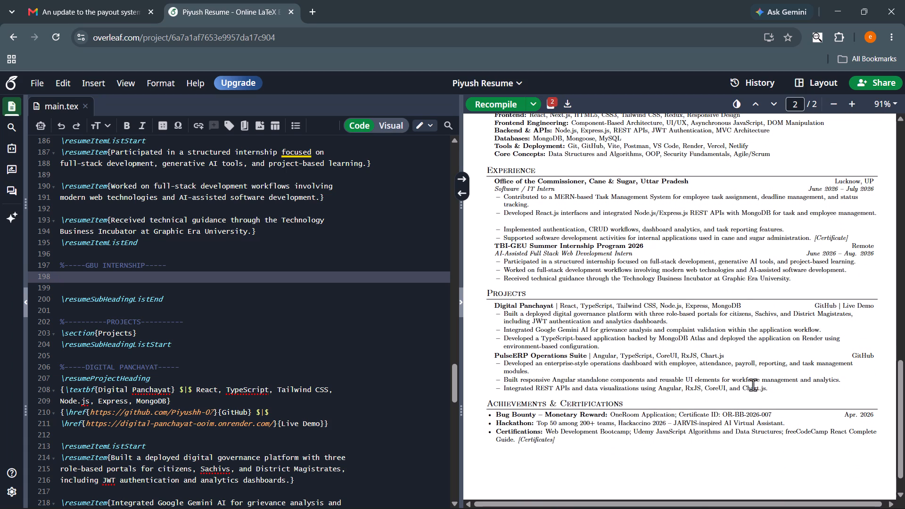
pyautogui.moveTo(771, 387); pyautogui.dragTo(479, 297)
pyautogui.click(355, 272)
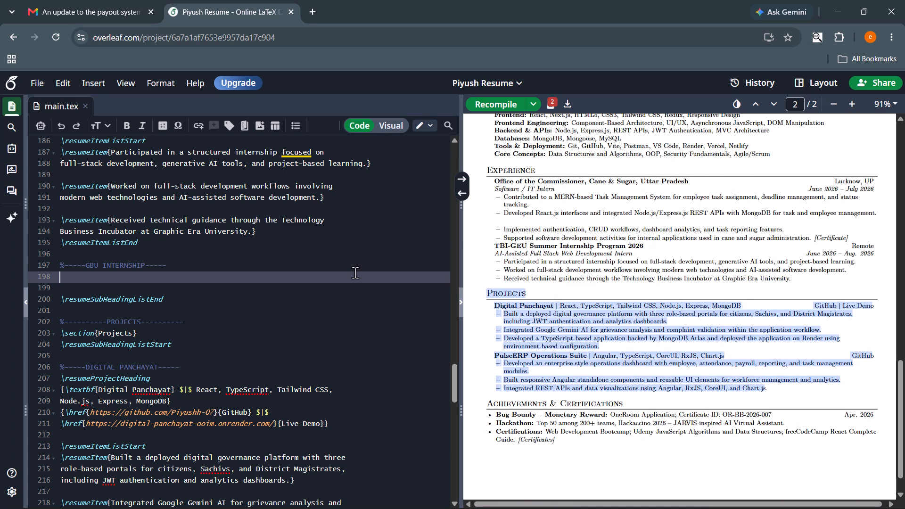
pyautogui.click(186, 263)
pyautogui.moveTo(186, 263); pyautogui.dragTo(185, 263)
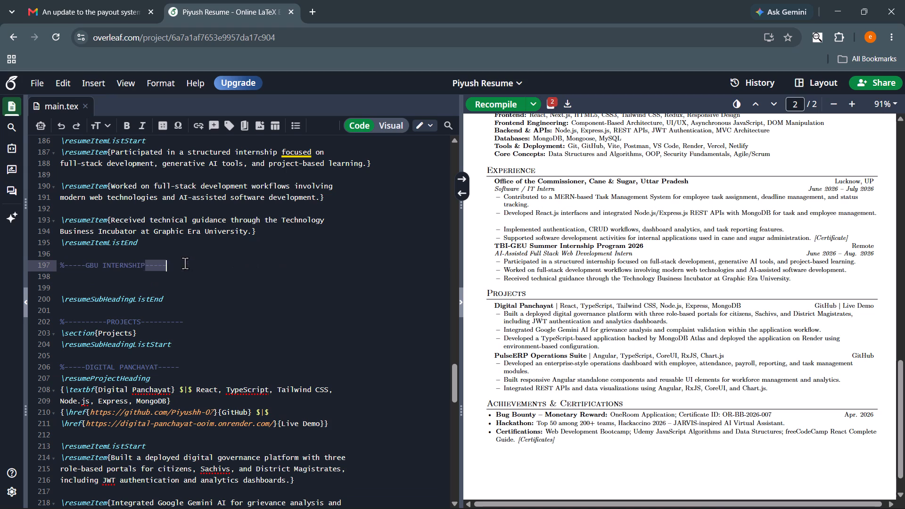
pyautogui.moveTo(185, 263); pyautogui.dragTo(57, 265)
pyautogui.press('BackSpace')
pyautogui.press('BackSpace')
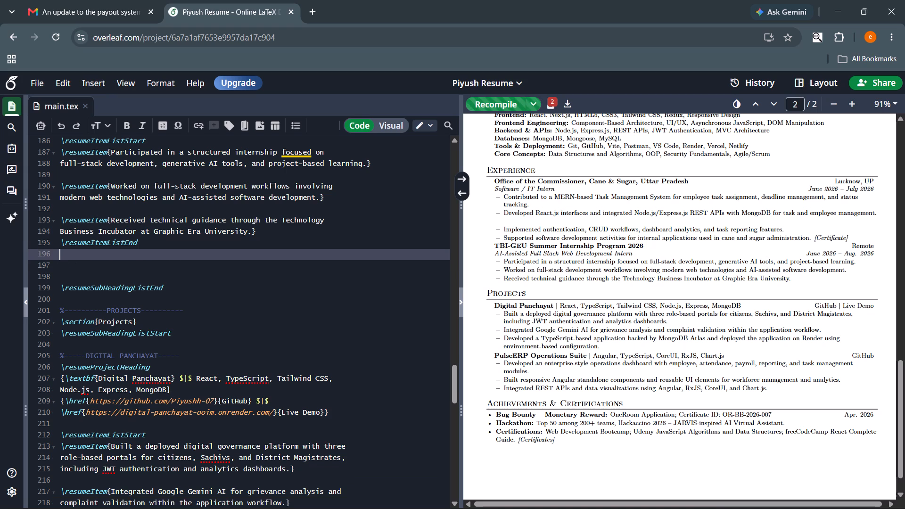
pyautogui.press('BackSpace')
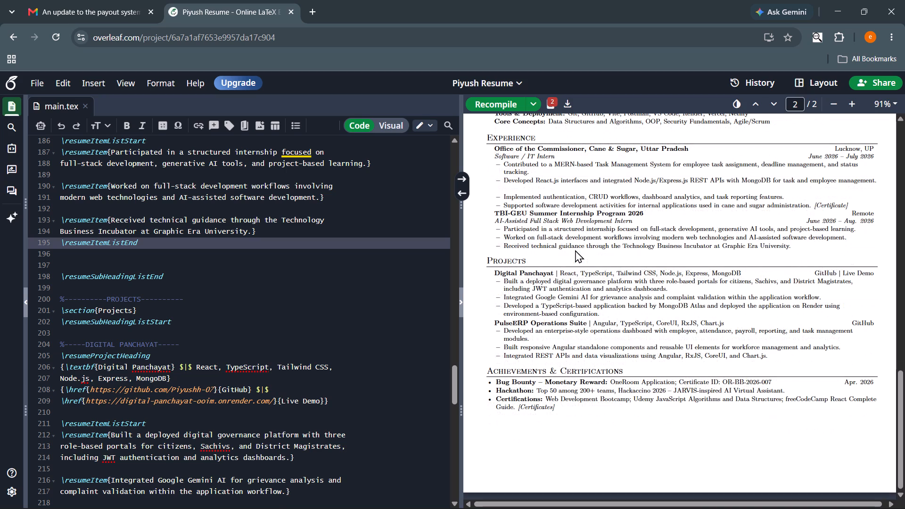
# Remove the blank line between the React.js interfaces bullet and the authentication bullet in the Cane & Sugar internship.
pyautogui.scroll(1, 575, 250)
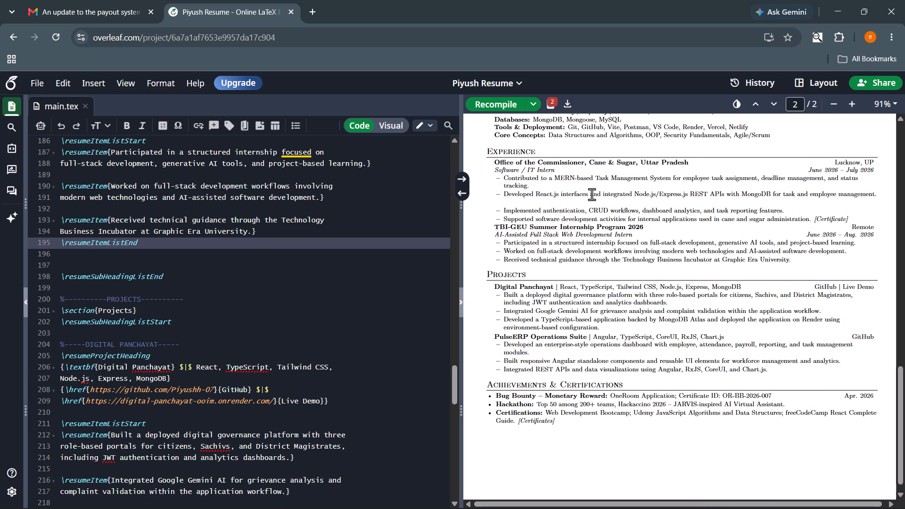
pyautogui.click(591, 193)
pyautogui.doubleClick(591, 193)
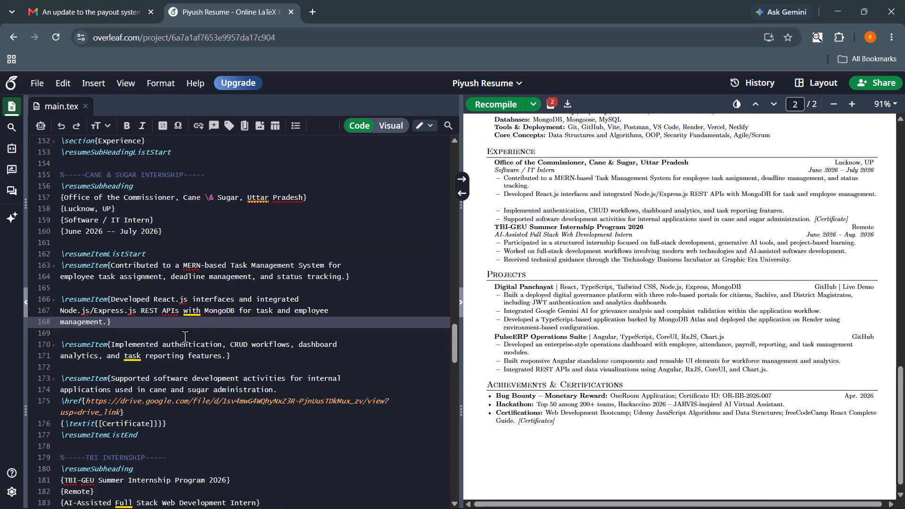
pyautogui.click(185, 337)
pyautogui.press('BackSpace')
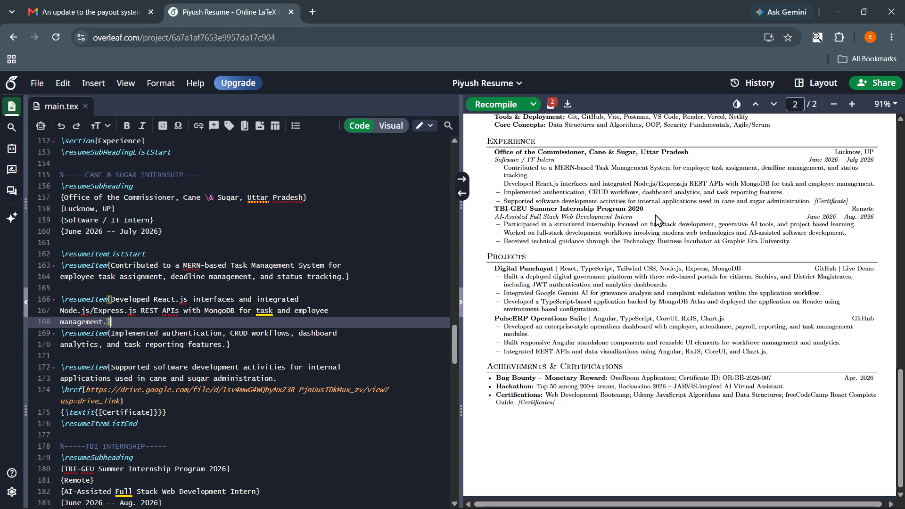
# Open the Cane & Sugar internship's Certificate link from the preview to check it, and return to the resume project.
pyautogui.keyDown('ctrl'); pyautogui.click(827, 199); pyautogui.keyUp('ctrl')
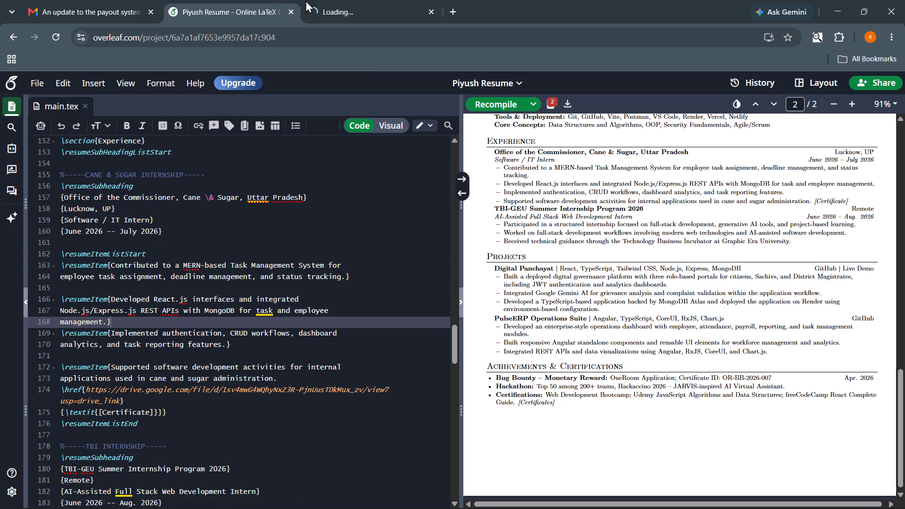
pyautogui.click(349, 0)
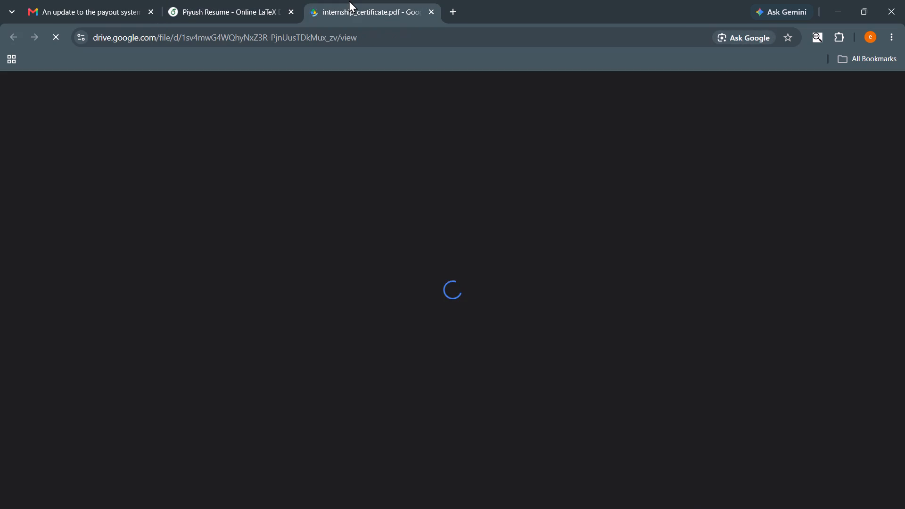
pyautogui.click(243, 0)
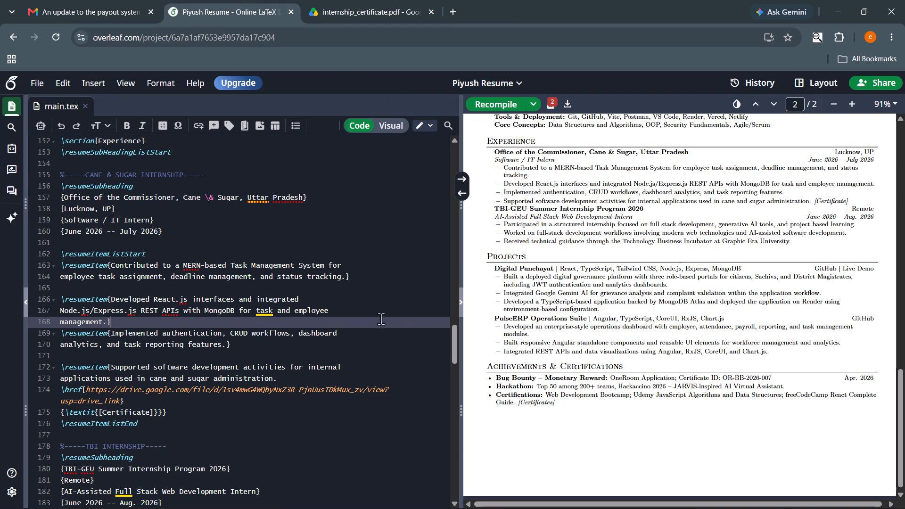
# Cut the Certificate link code from the last bullet of the Cane & Sugar internship.
pyautogui.doubleClick(800, 200)
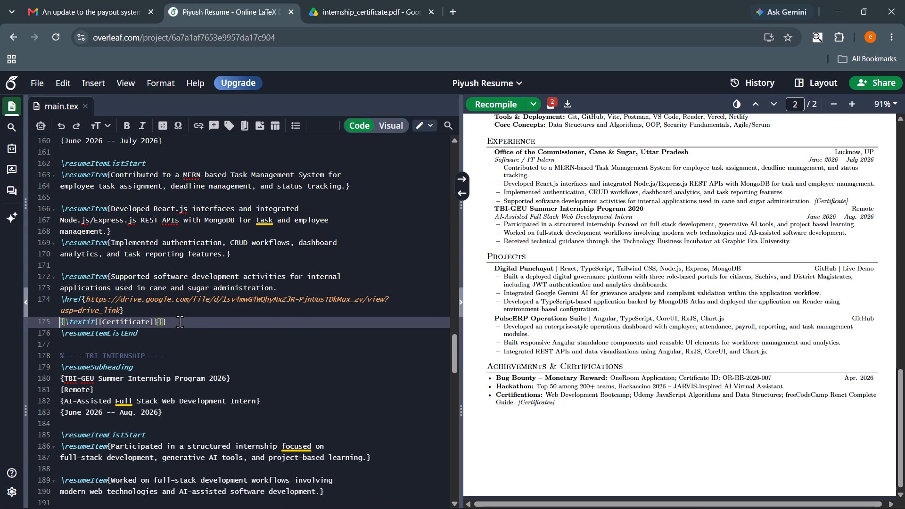
pyautogui.moveTo(180, 322); pyautogui.dragTo(55, 300)
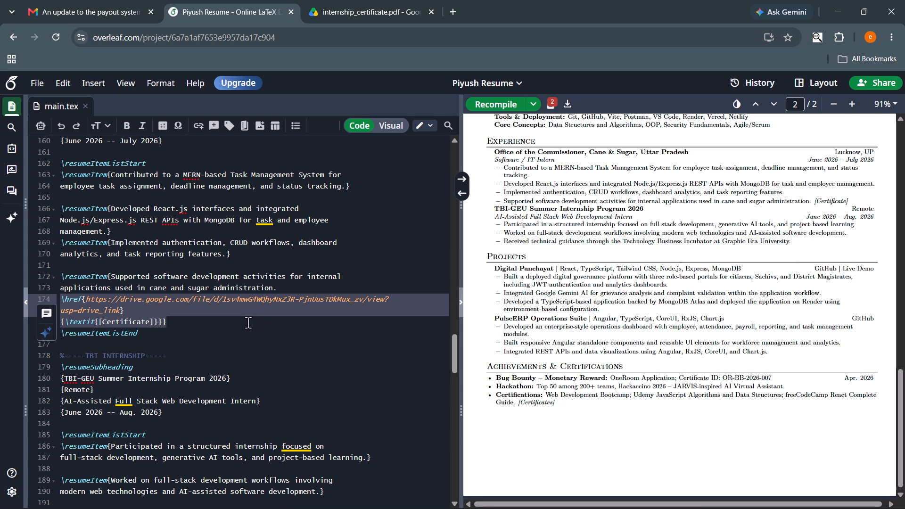
pyautogui.hotkey('ctrl', 'x')
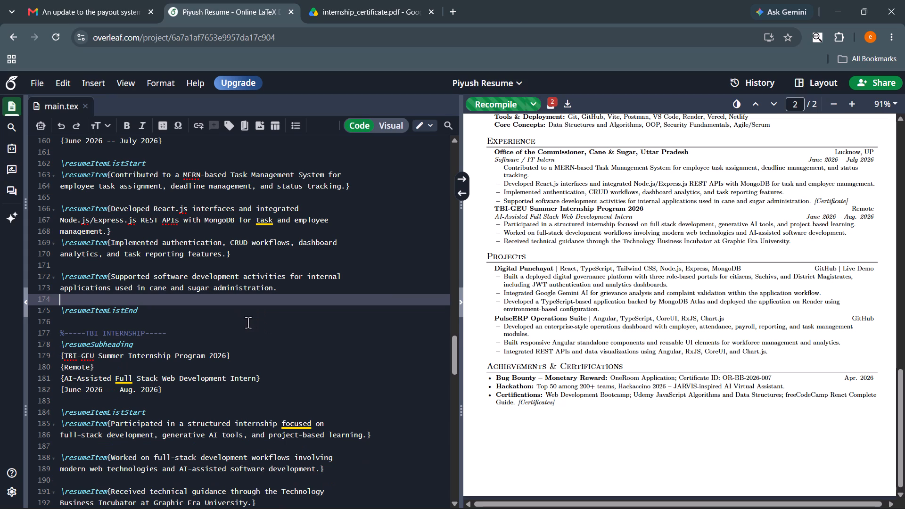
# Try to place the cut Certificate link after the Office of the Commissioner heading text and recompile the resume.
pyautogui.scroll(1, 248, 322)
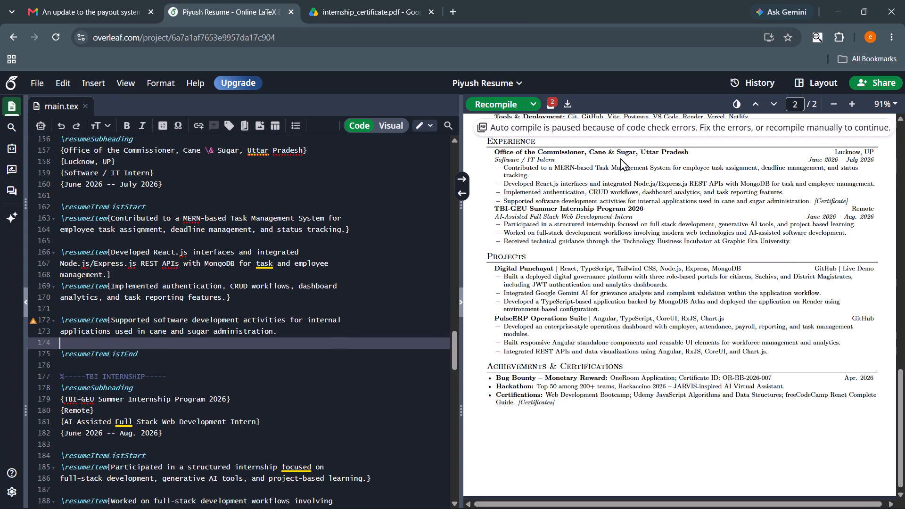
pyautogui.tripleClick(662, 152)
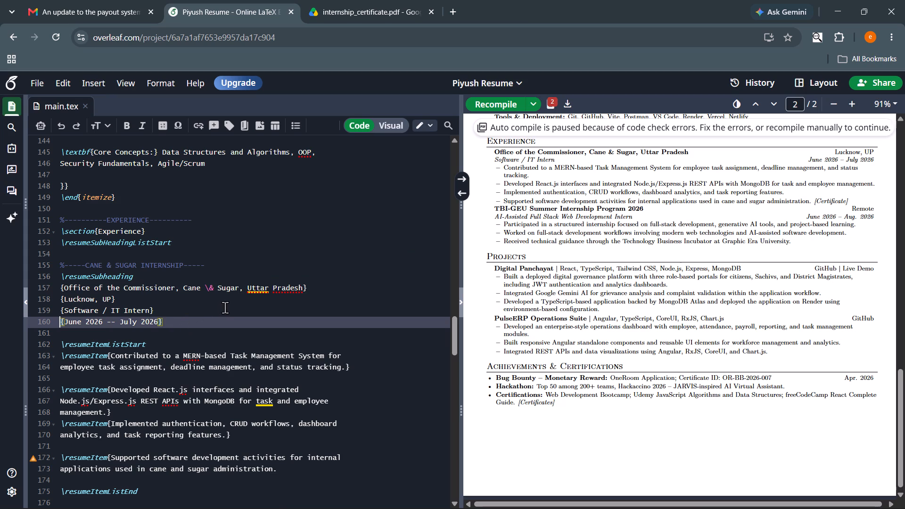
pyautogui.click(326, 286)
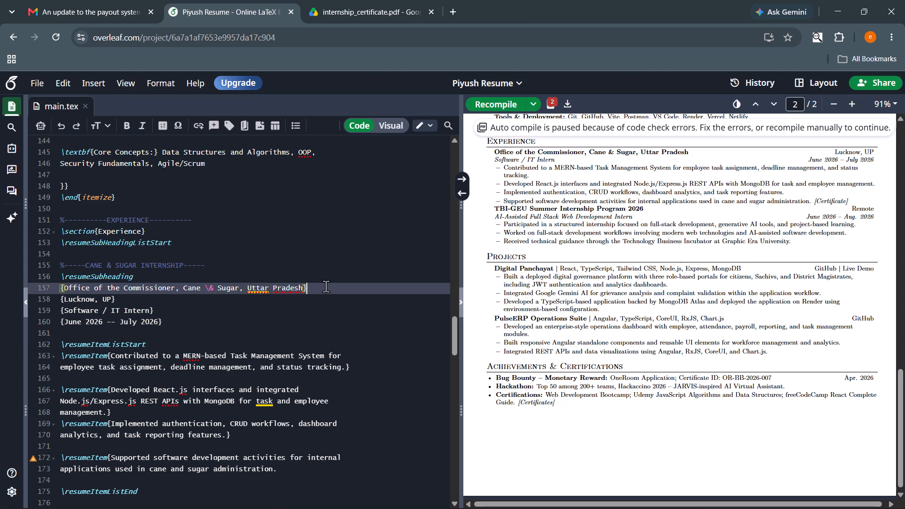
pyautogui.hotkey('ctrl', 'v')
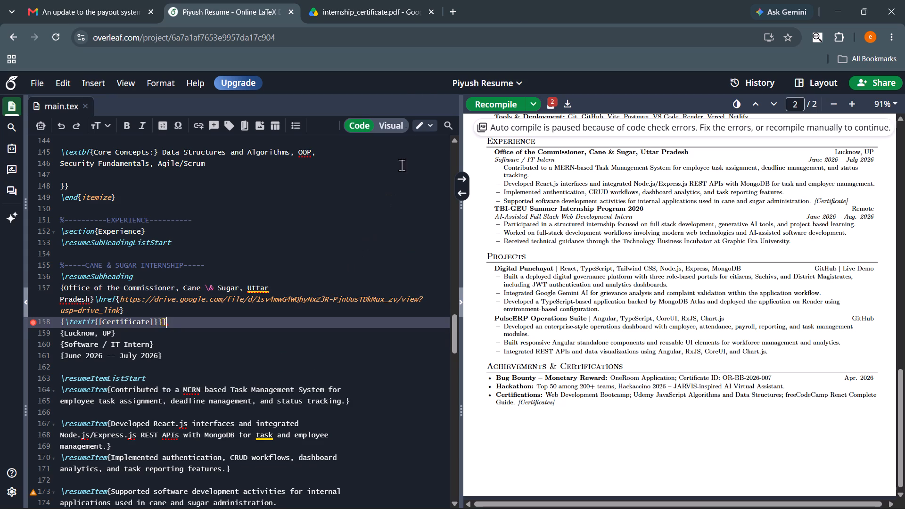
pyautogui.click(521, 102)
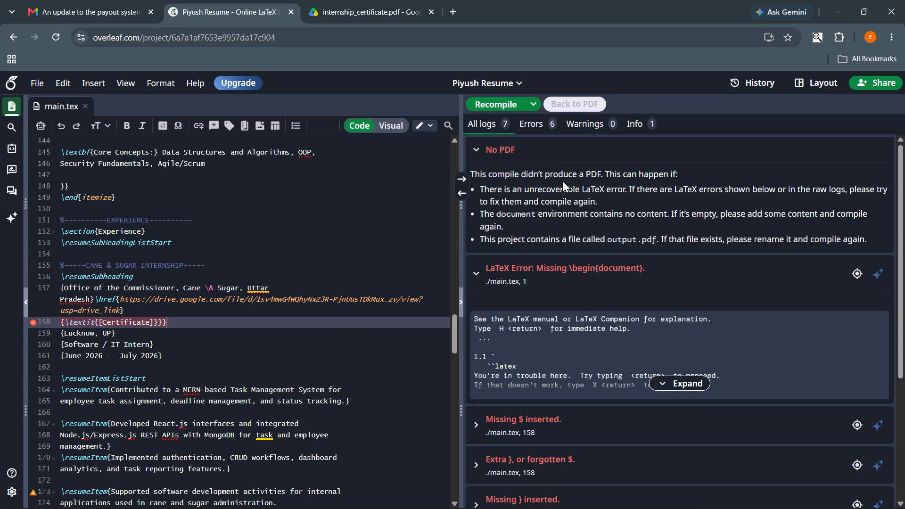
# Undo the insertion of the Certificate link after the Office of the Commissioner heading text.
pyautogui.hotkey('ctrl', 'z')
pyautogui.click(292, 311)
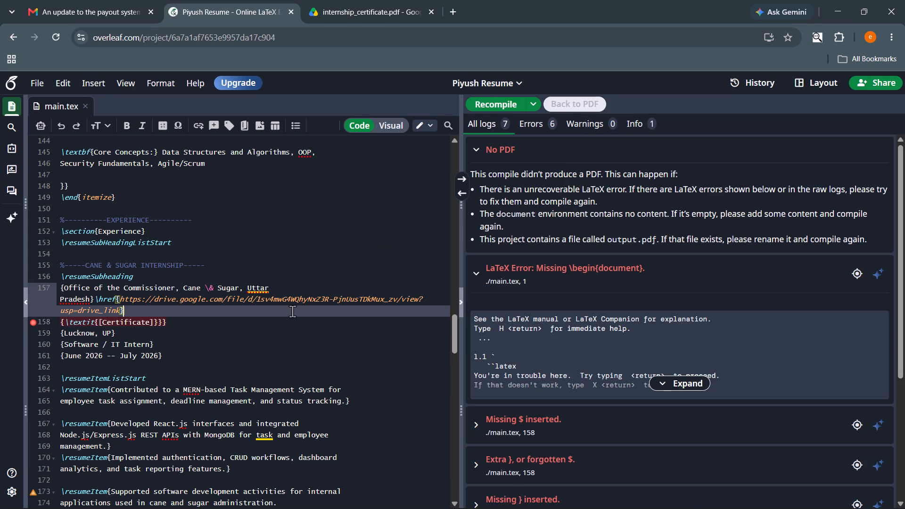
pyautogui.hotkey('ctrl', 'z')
# Paste the cut Certificate link after the closing brace of the Office of the Commissioner heading line.
pyautogui.click(340, 289)
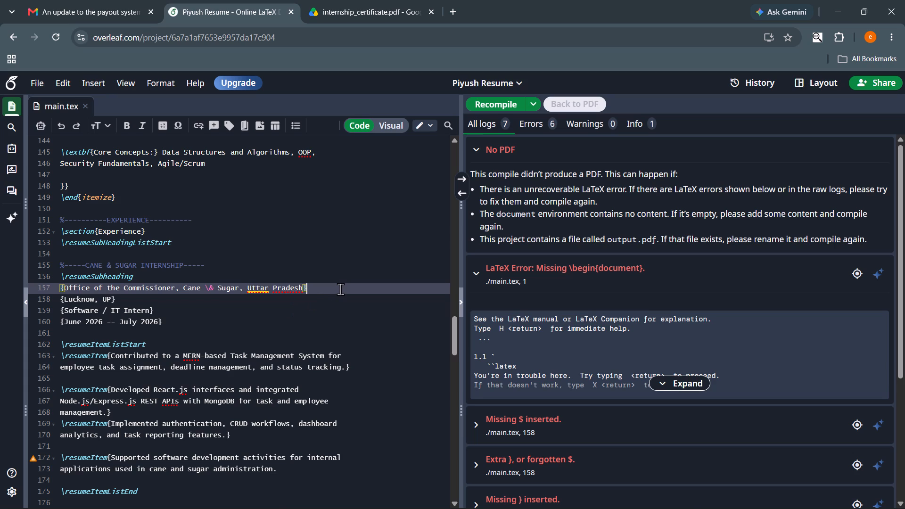
pyautogui.click(340, 289)
pyautogui.hotkey('ctrl', 'v')
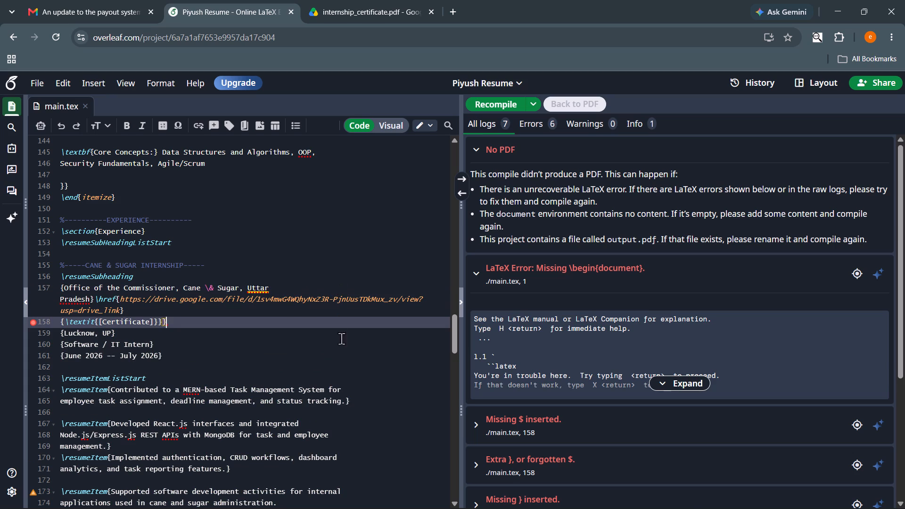
pyautogui.click(299, 332)
pyautogui.hotkey('ctrl', 'a')
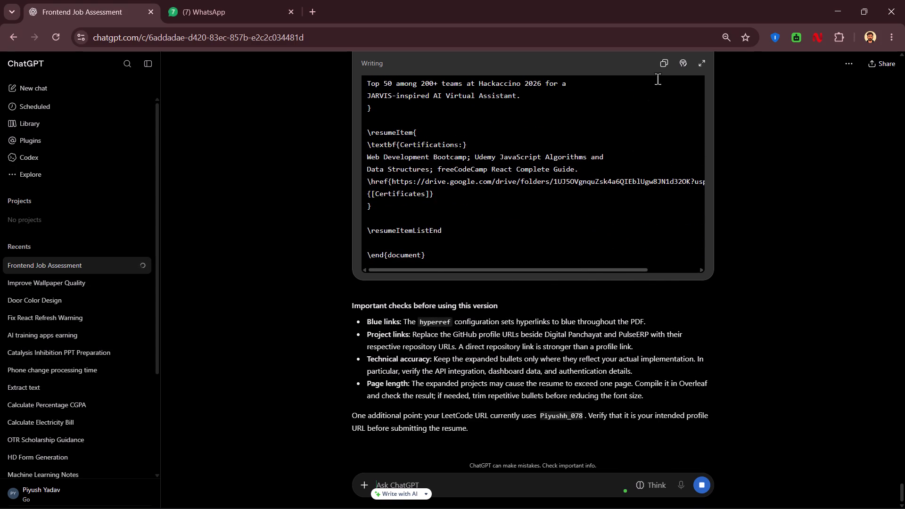
pyautogui.click(662, 63)
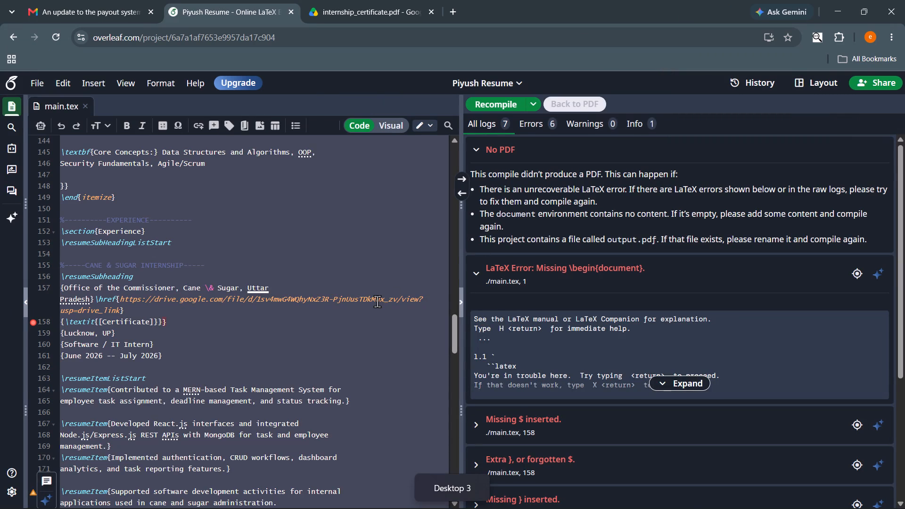
pyautogui.click(377, 301)
pyautogui.hotkey('ctrl', 'a')
pyautogui.hotkey('ctrl', 'v')
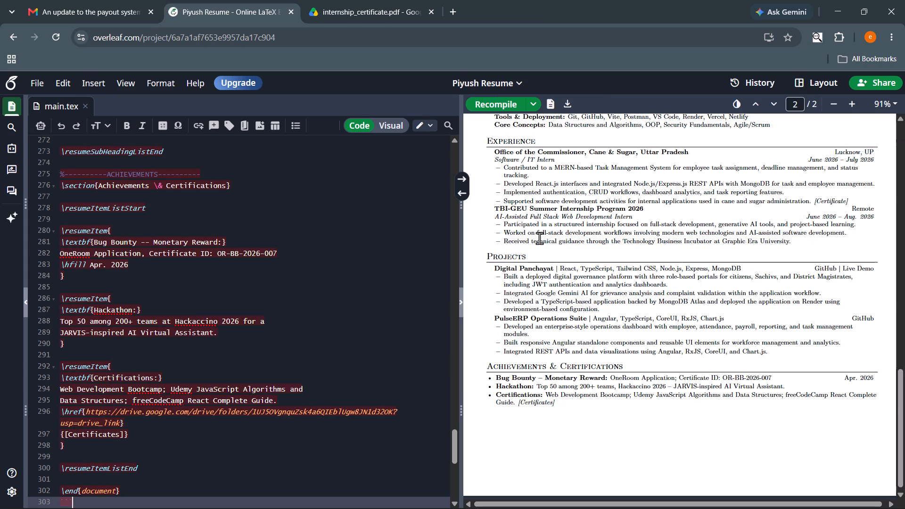
# Review the compiled resume's layout, link colours, Experience entries and expanded project descriptions in the PDF preview.
pyautogui.scroll(1, 539, 238)
pyautogui.scroll(-3, 539, 238)
pyautogui.scroll(1, 539, 238)
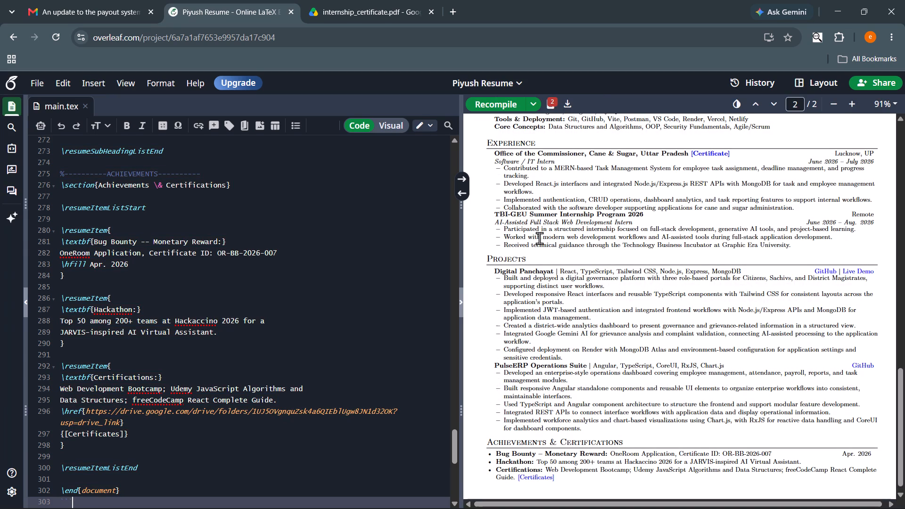
pyautogui.scroll(3, 539, 238)
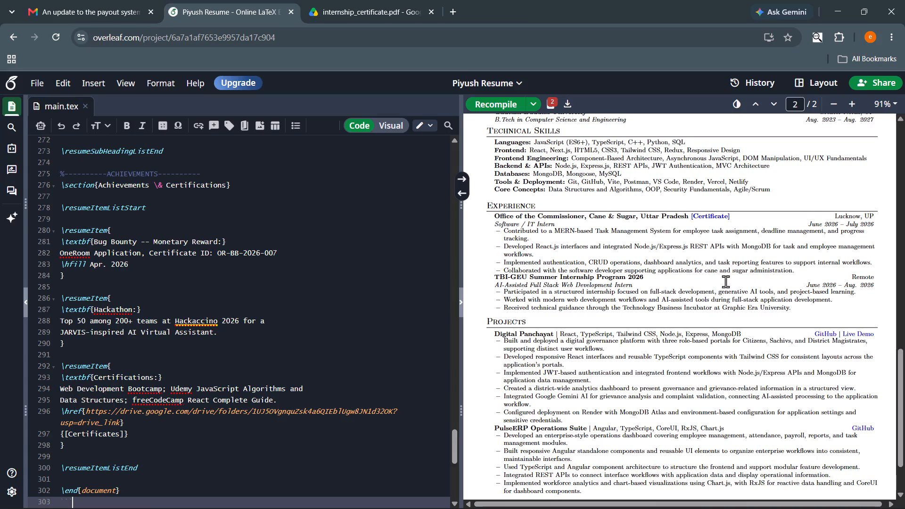
pyautogui.scroll(4, 725, 284)
pyautogui.scroll(-1, 725, 284)
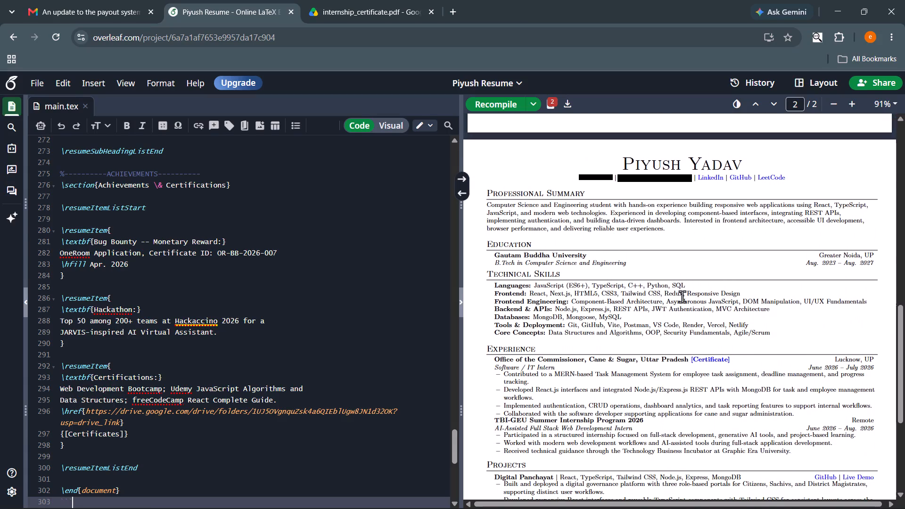
# Review the Experience, Projects and Achievements sections of the compiled resume and the corresponding Digital Panchayat lines in main.tex.
pyautogui.scroll(-3, 695, 311)
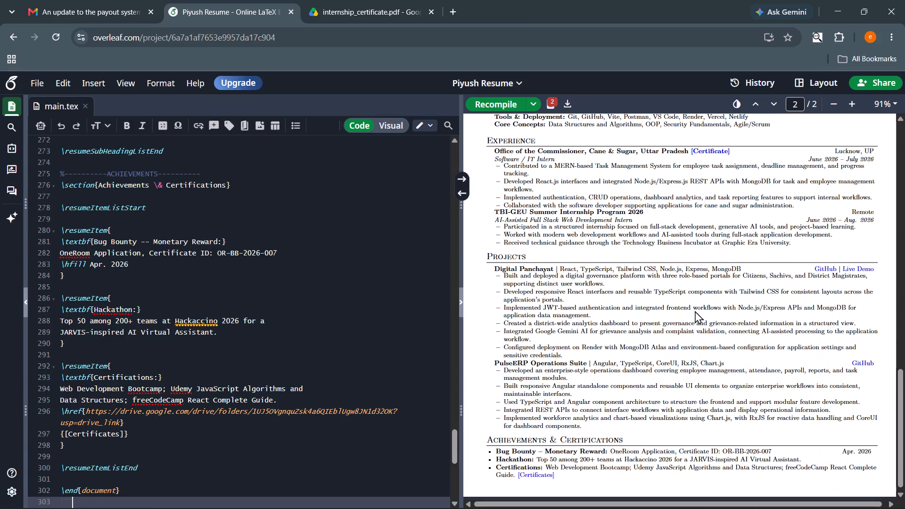
pyautogui.scroll(1, 650, 392)
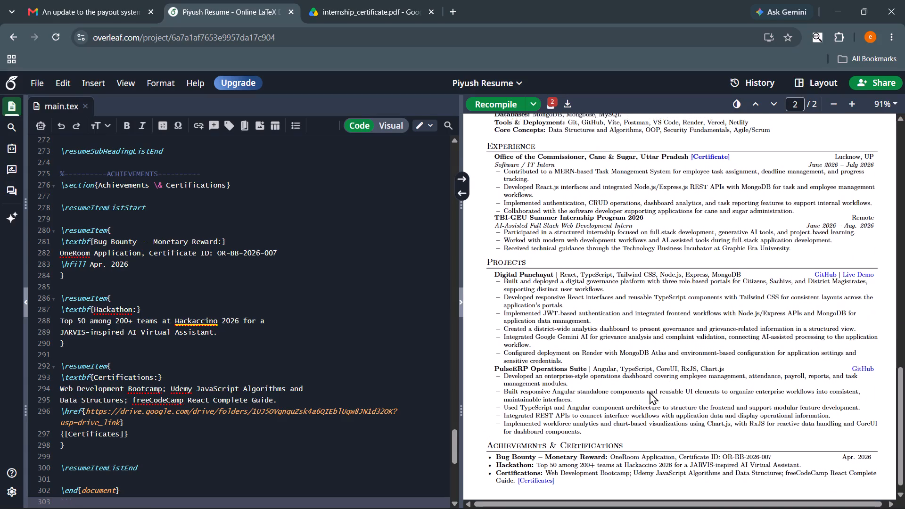
pyautogui.scroll(1, 650, 392)
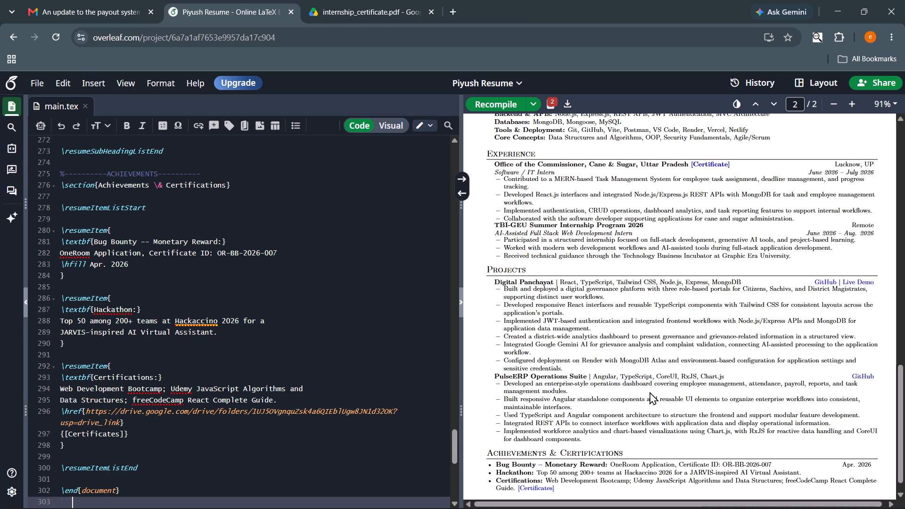
pyautogui.scroll(1, 650, 392)
pyautogui.scroll(-1, 662, 372)
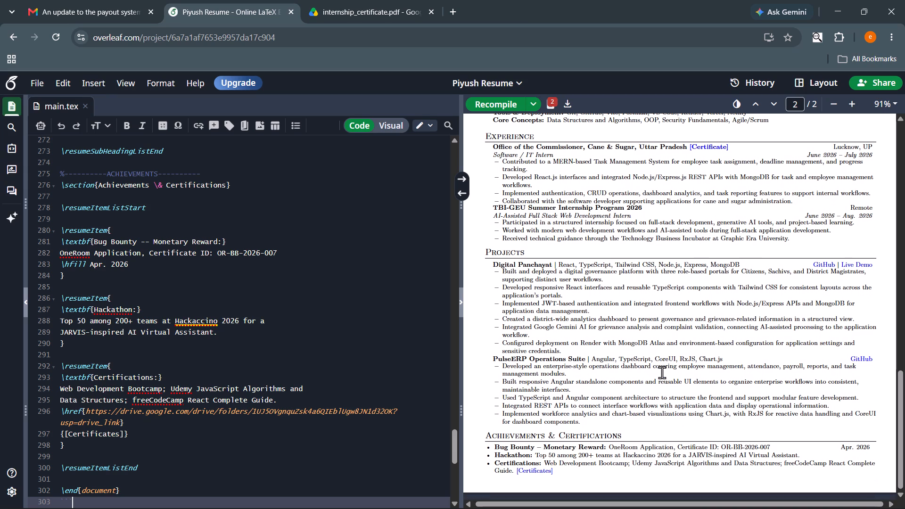
pyautogui.scroll(-1, 662, 372)
pyautogui.click(662, 207)
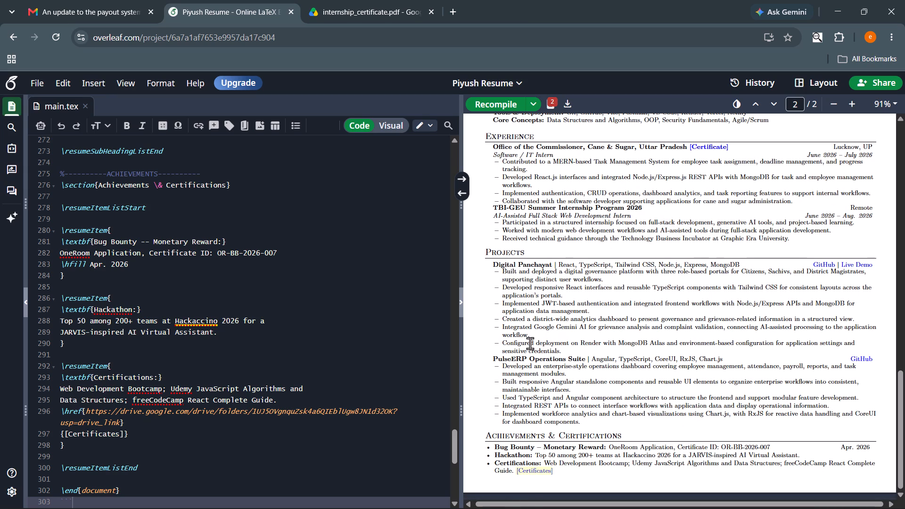
pyautogui.click(647, 208)
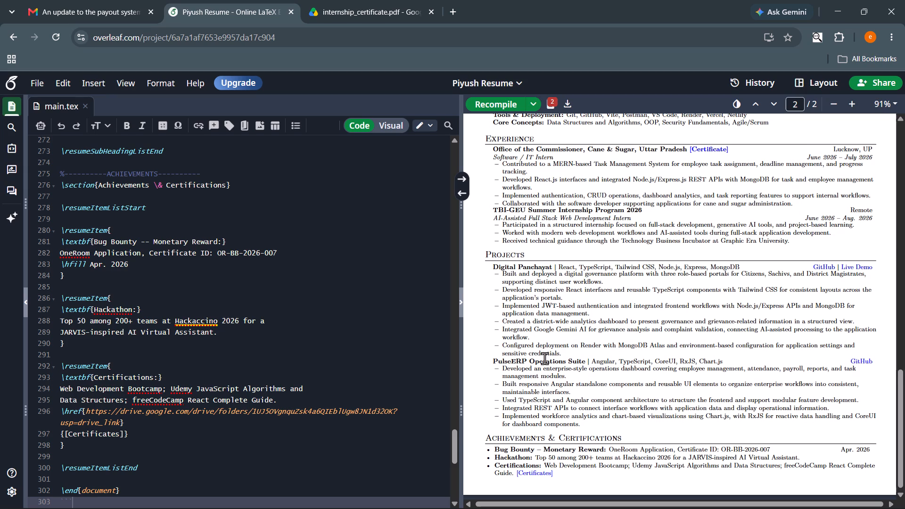
pyautogui.doubleClick(562, 350)
pyautogui.click(562, 350)
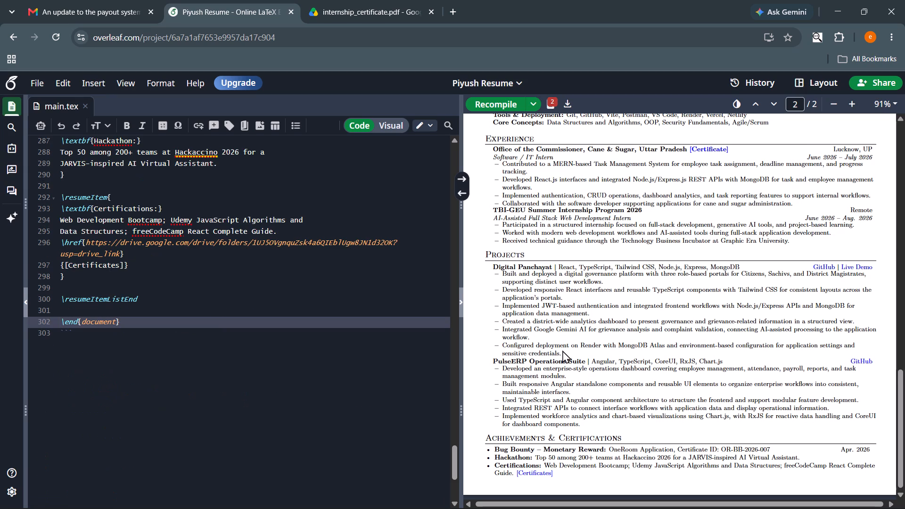
pyautogui.scroll(4, 319, 356)
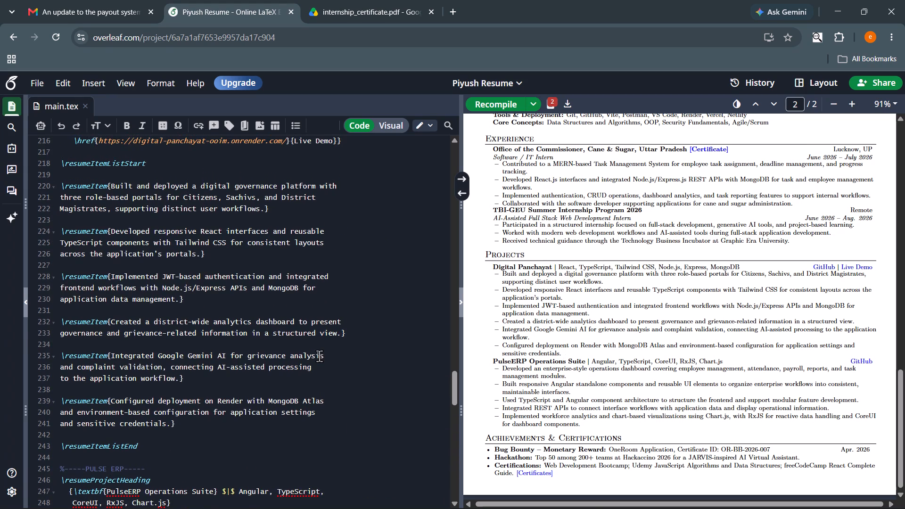
pyautogui.click(484, 502)
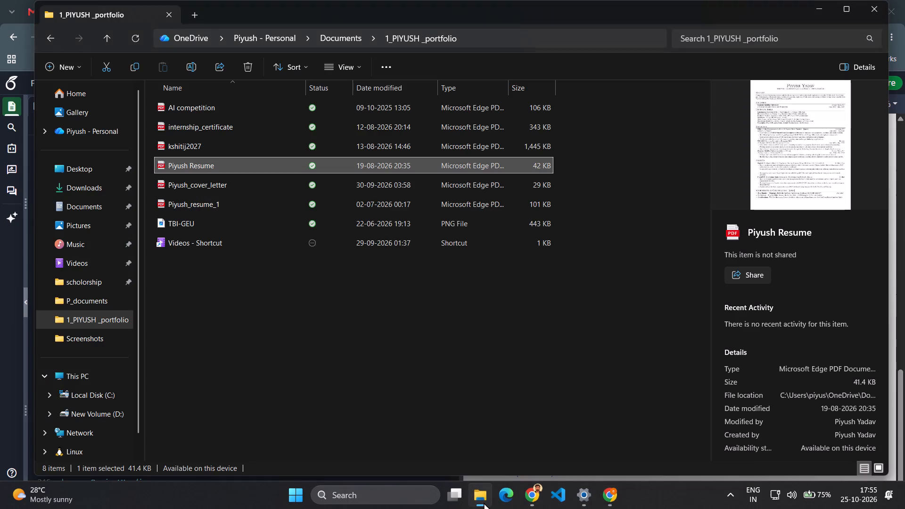
pyautogui.doubleClick(255, 165)
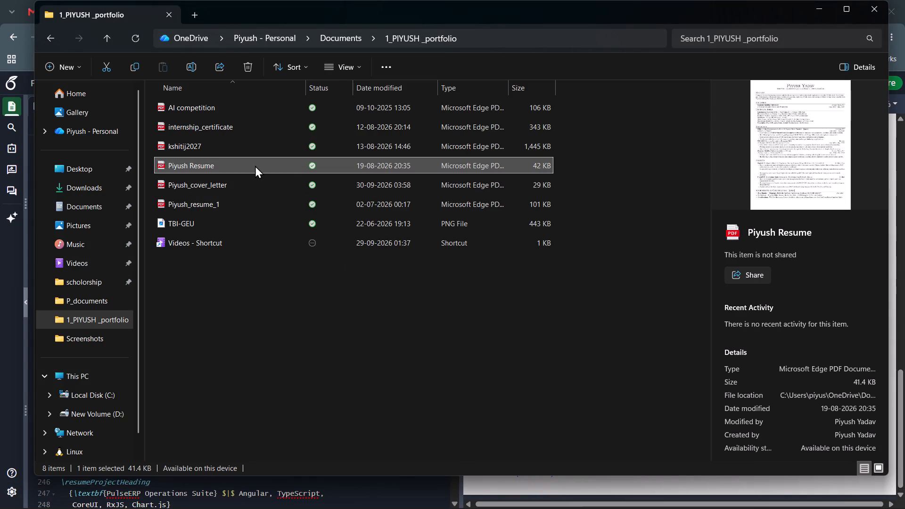
pyautogui.scroll(1, 312, 202)
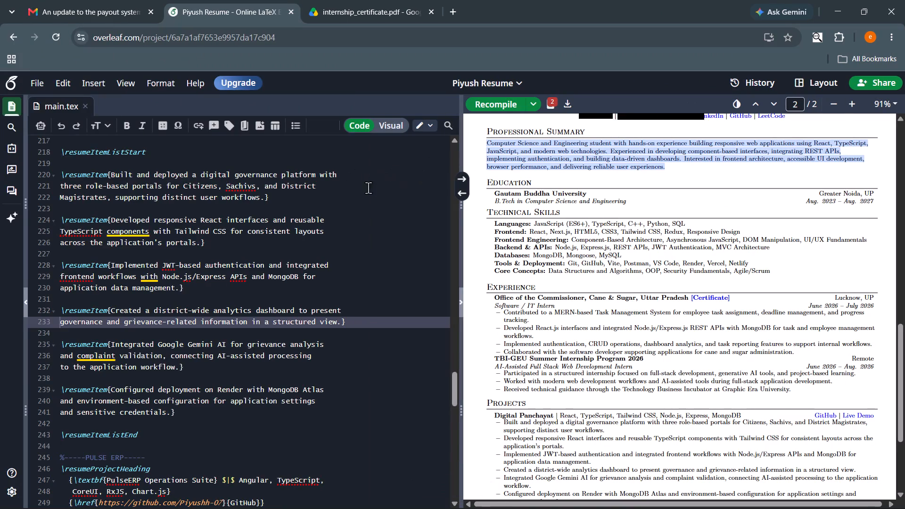
# Replace the Professional Summary paragraph in main.tex with the revised summary copied from ChatGPT, starting "Computer Science student skilled in React".
pyautogui.doubleClick(524, 167)
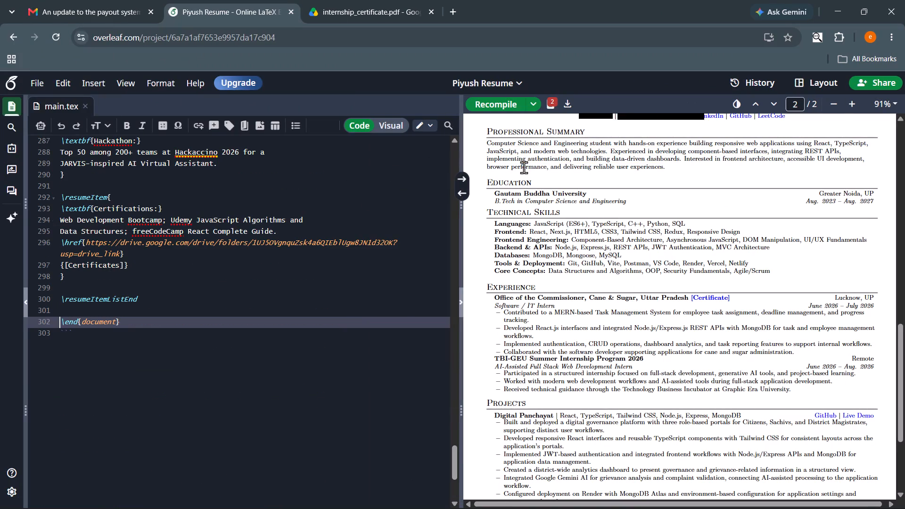
pyautogui.doubleClick(524, 167)
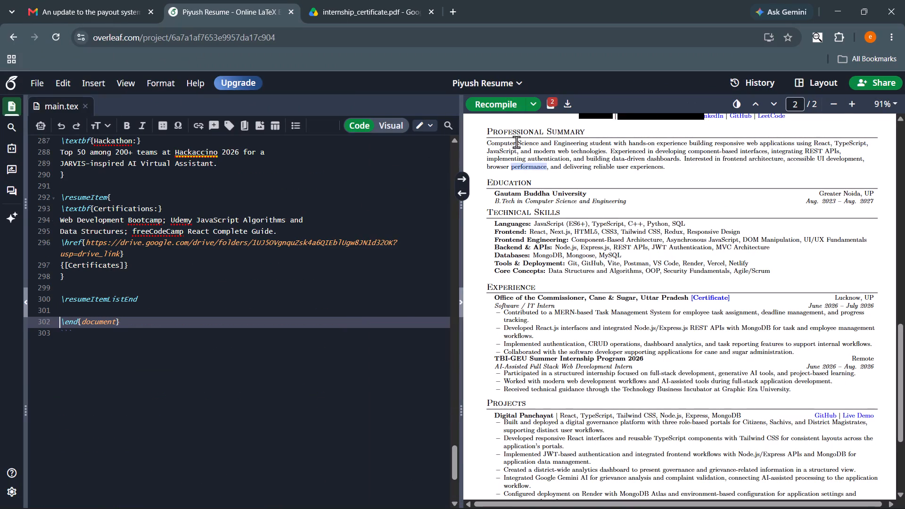
pyautogui.tripleClick(516, 142)
pyautogui.click(516, 142)
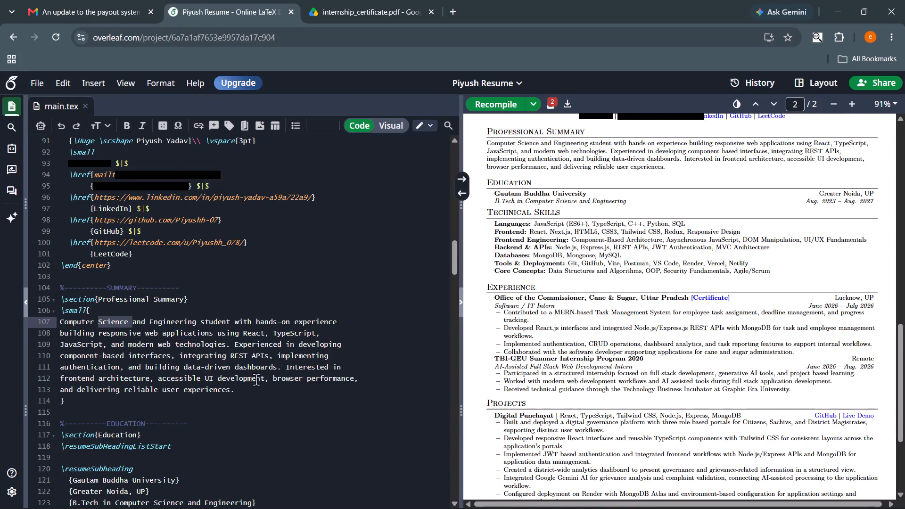
pyautogui.moveTo(251, 392); pyautogui.dragTo(54, 325)
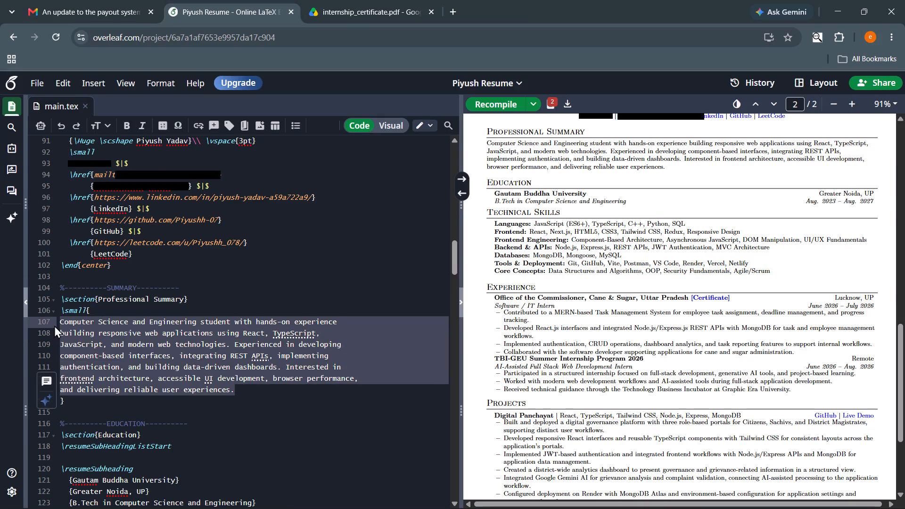
pyautogui.hotkey('ctrl', 'v')
pyautogui.click(266, 349)
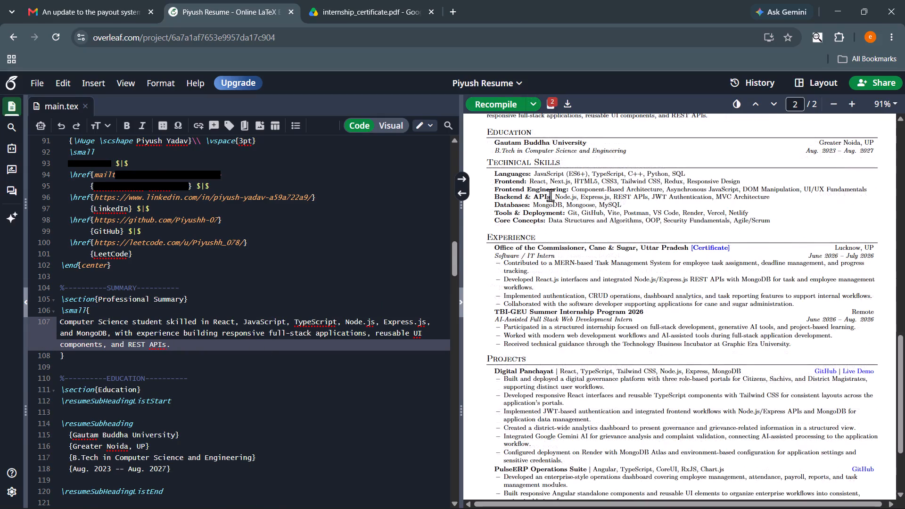
# Review the compiled resume from the Professional Summary through Achievements & Certifications, checking the Digital Panchayat bullets against their source lines.
pyautogui.scroll(2, 570, 187)
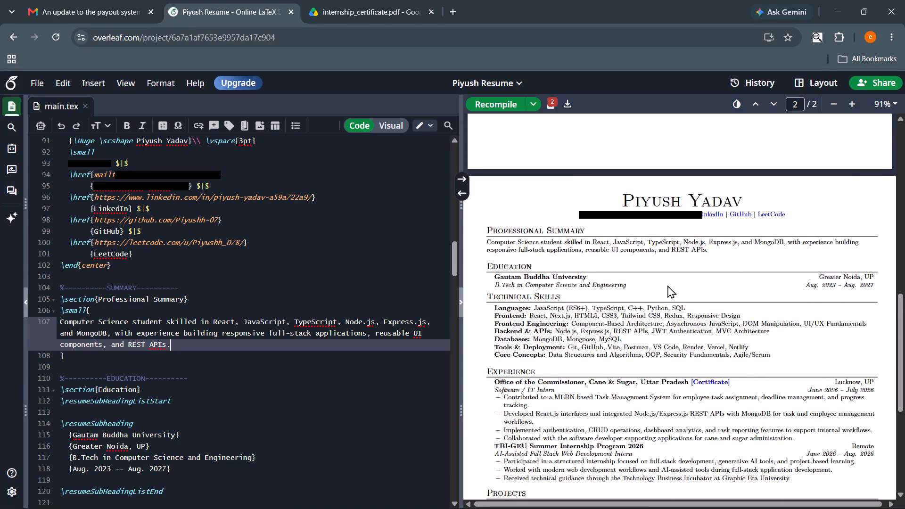
pyautogui.scroll(-5, 732, 290)
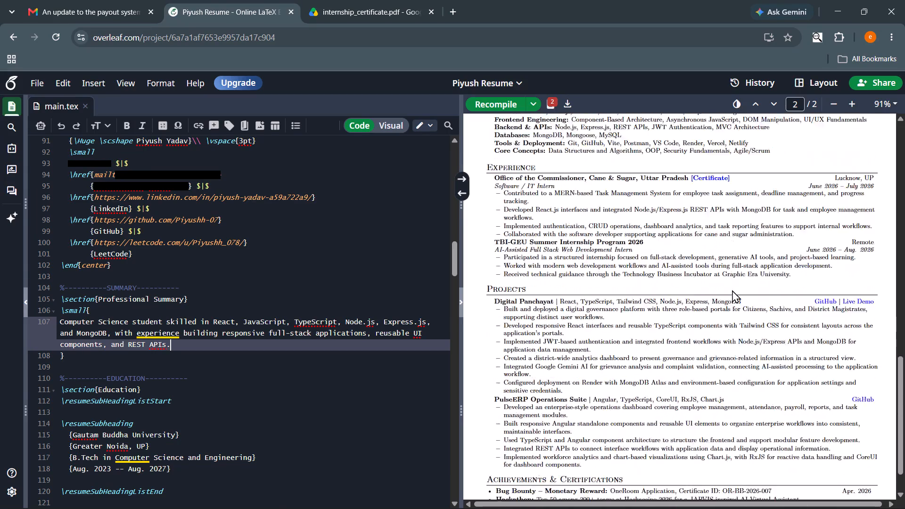
pyautogui.scroll(-1, 732, 290)
pyautogui.scroll(2, 732, 290)
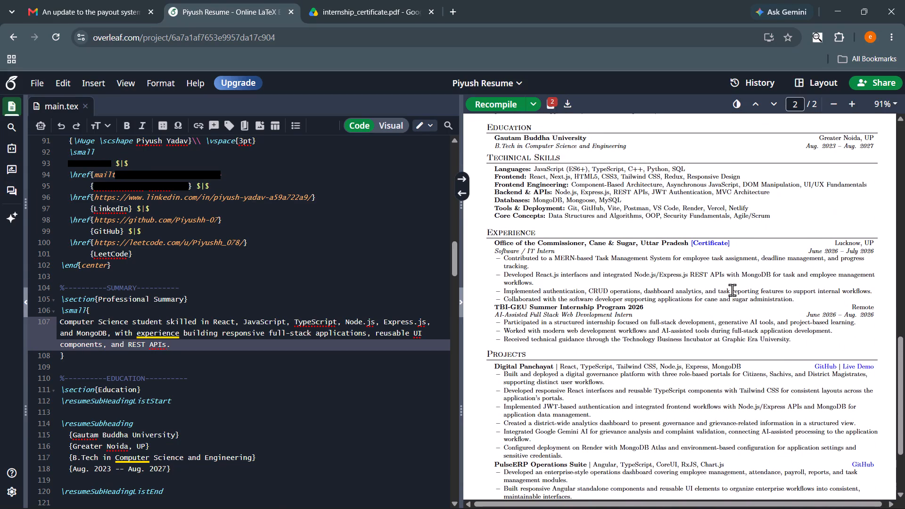
pyautogui.scroll(3, 732, 290)
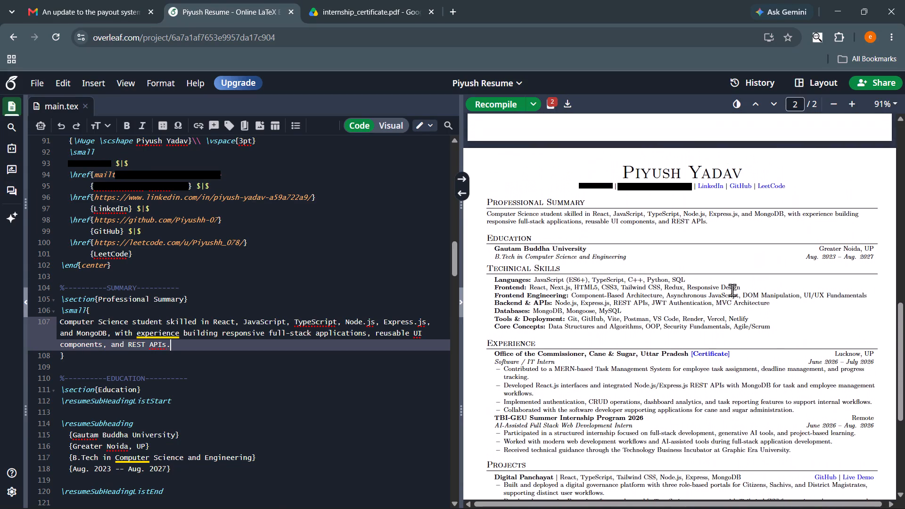
pyautogui.scroll(1, 732, 290)
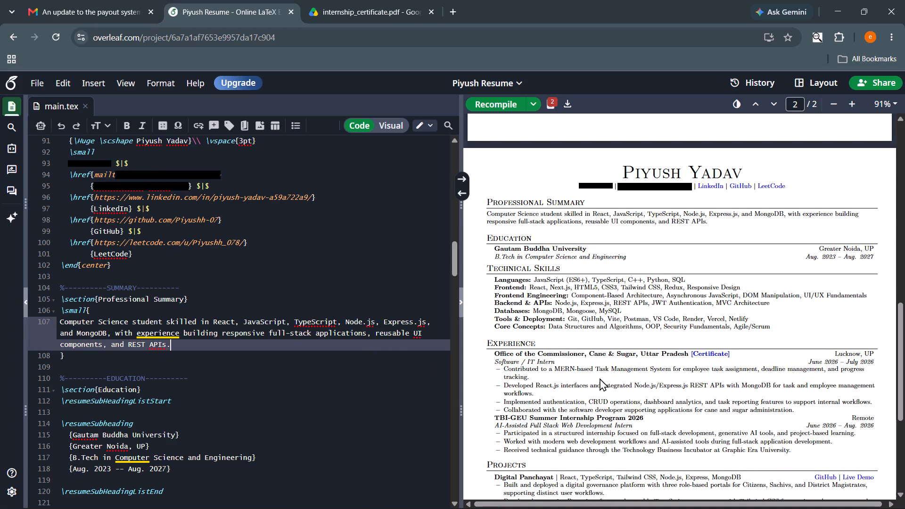
pyautogui.scroll(-1, 600, 378)
pyautogui.scroll(-1, 525, 337)
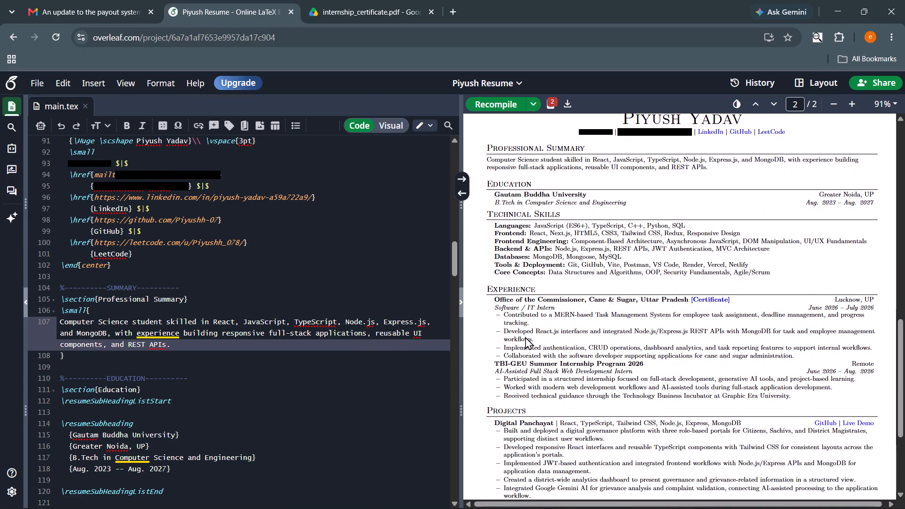
pyautogui.scroll(-1, 525, 337)
pyautogui.scroll(-4, 525, 381)
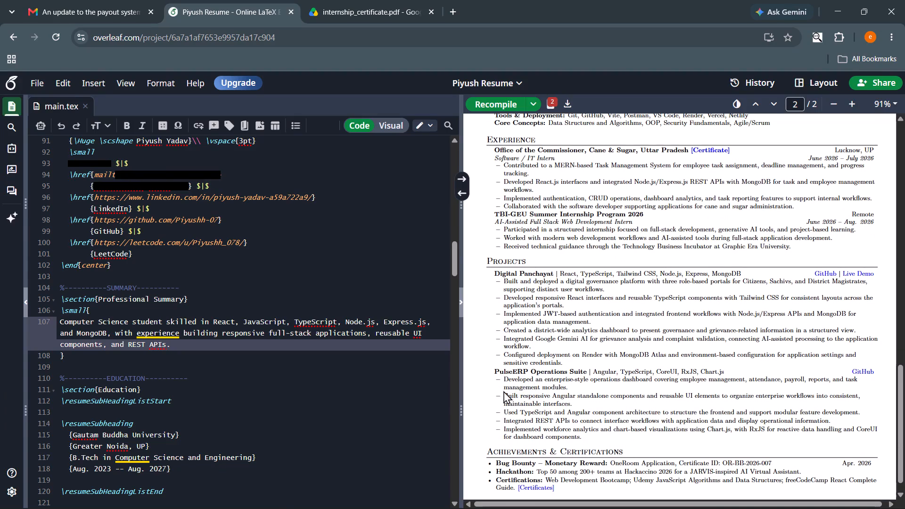
pyautogui.scroll(-1, 558, 404)
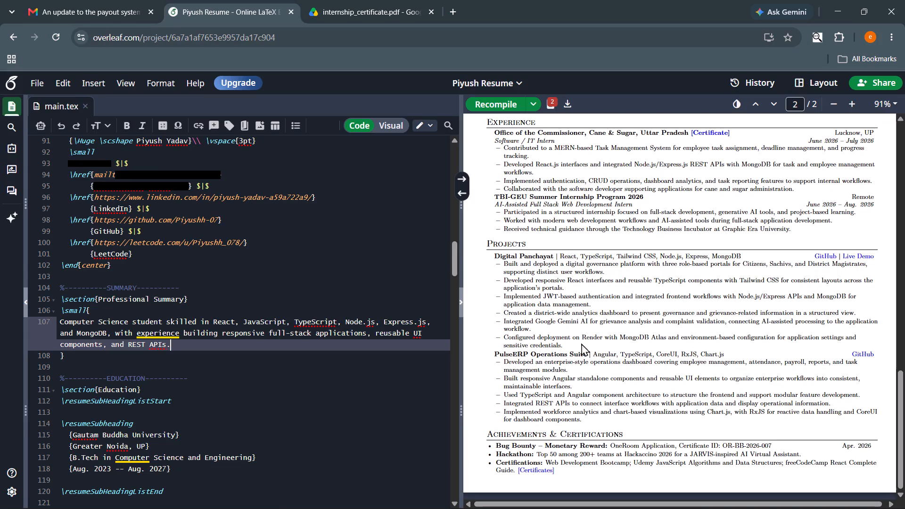
pyautogui.doubleClick(561, 320)
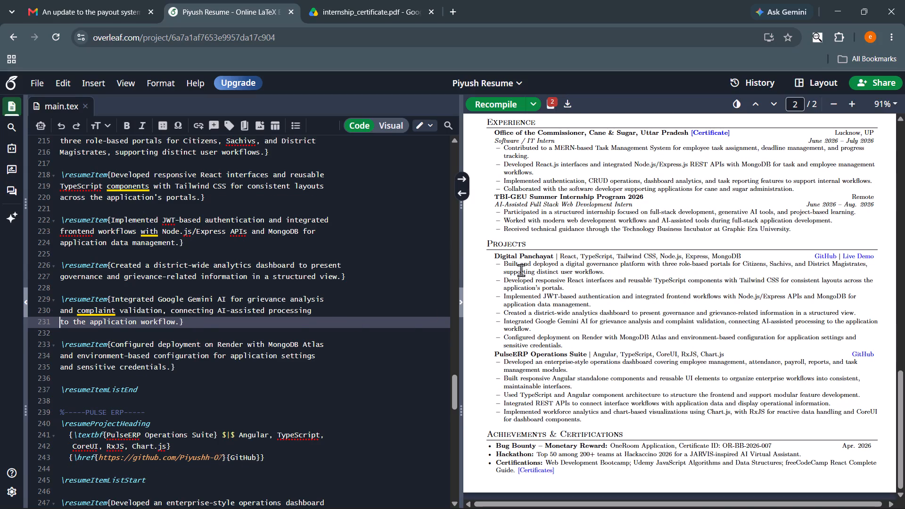
pyautogui.moveTo(511, 268); pyautogui.dragTo(582, 286)
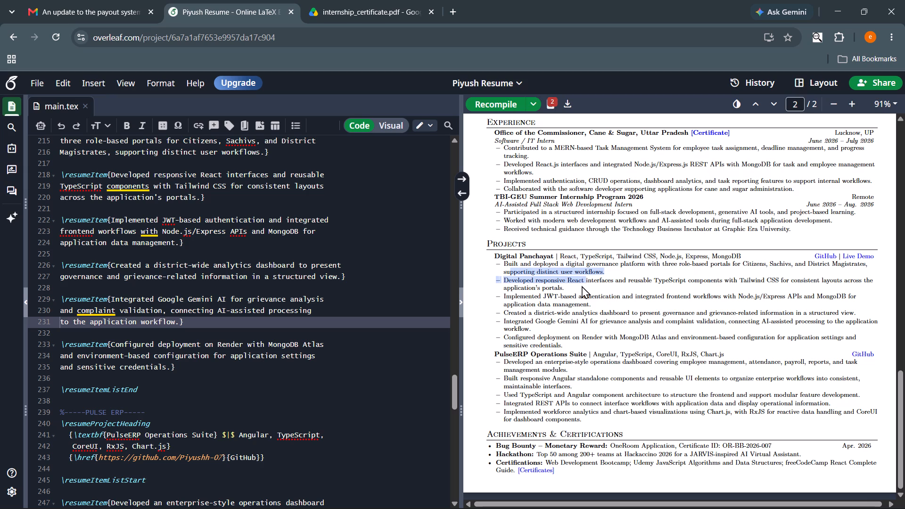
pyautogui.click(582, 286)
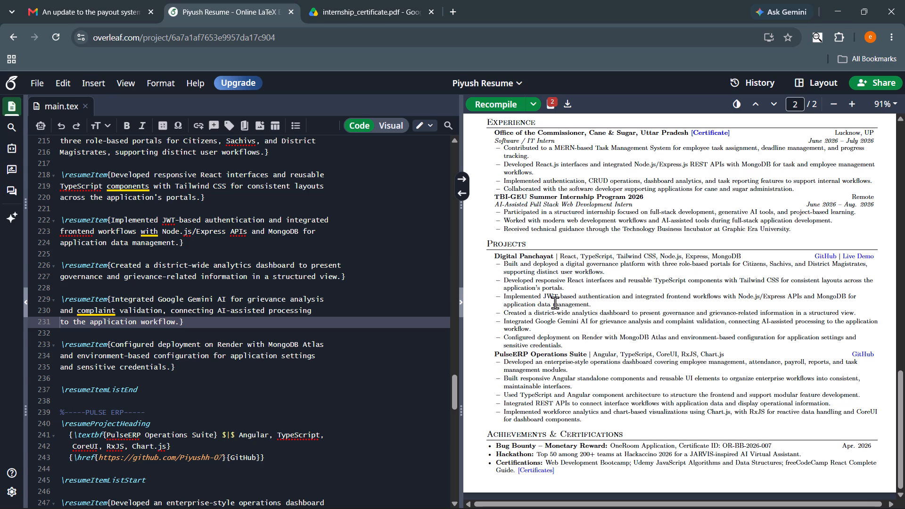
pyautogui.scroll(1, 555, 303)
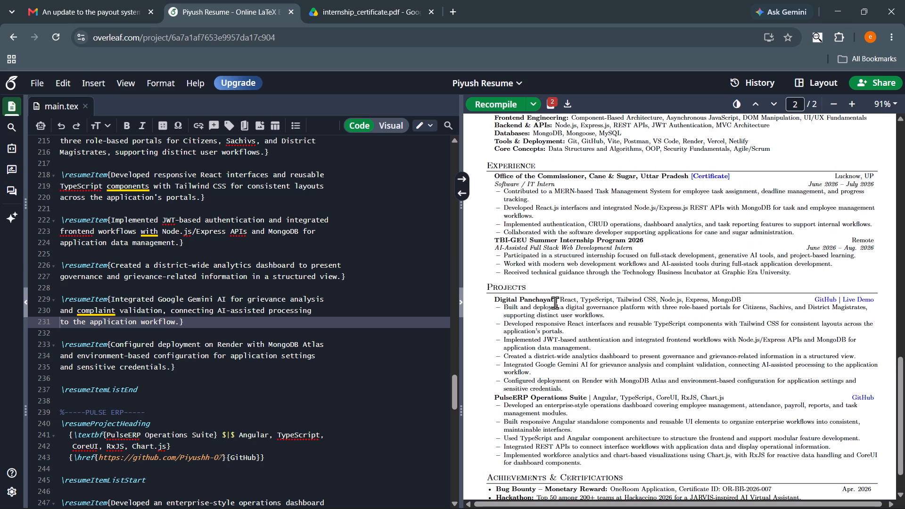
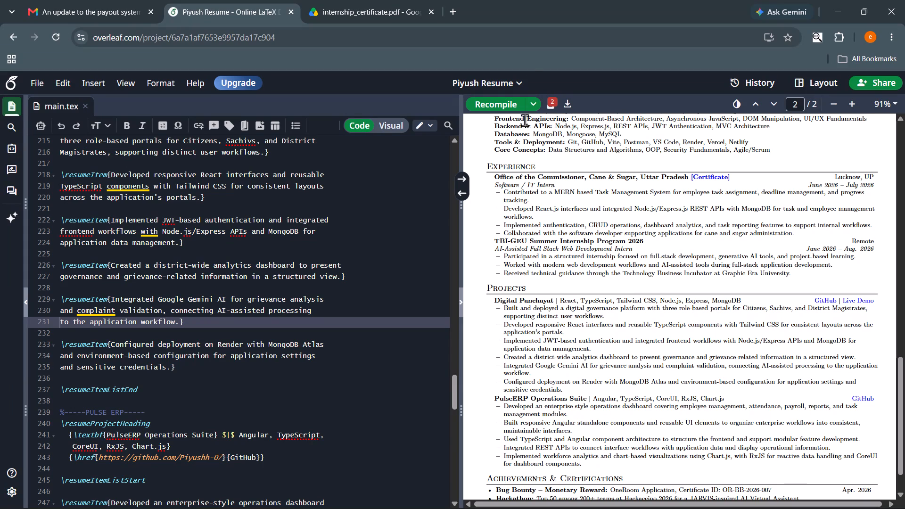
# Search the web for "axios" in a new tab.
pyautogui.click(447, 5)
pyautogui.press('a')
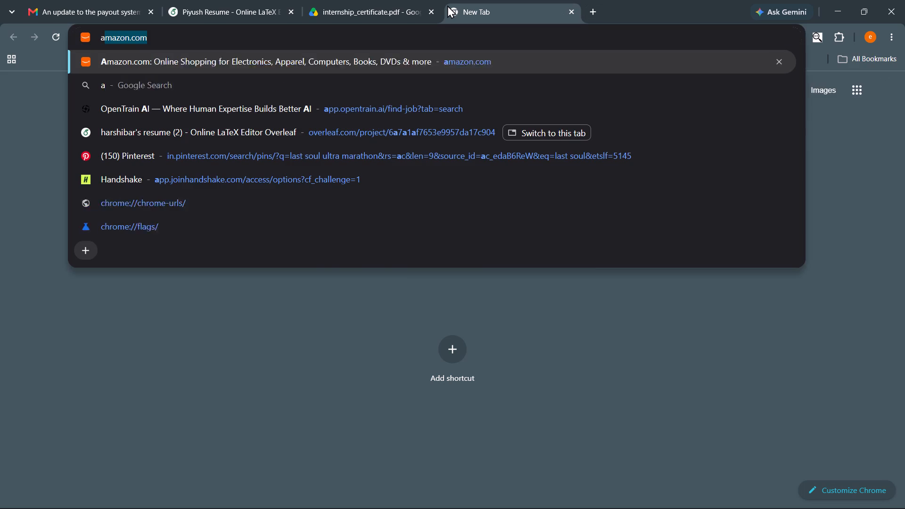
pyautogui.write('xios')
pyautogui.press('space')
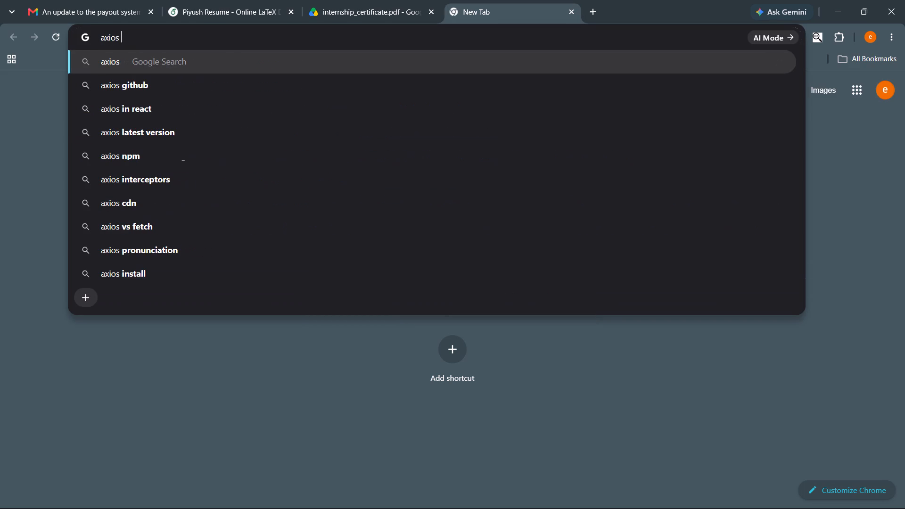
pyautogui.press('Return')
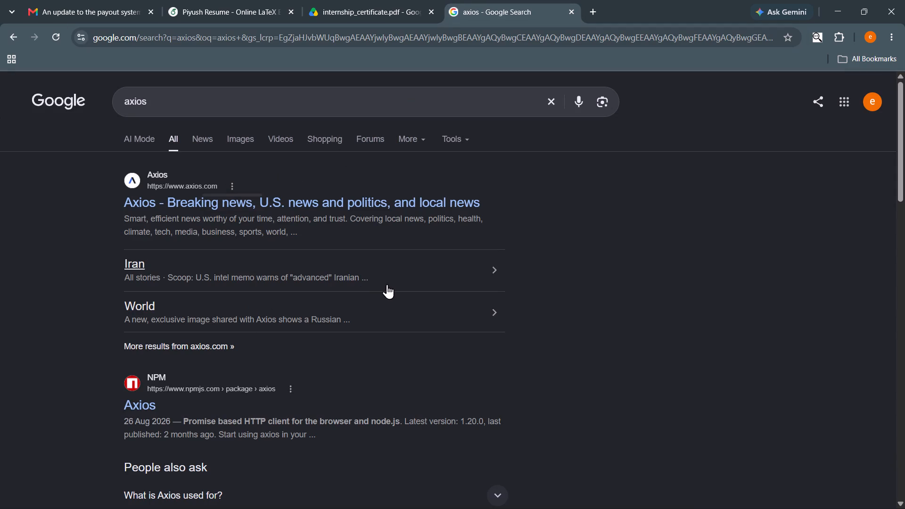
# Refine the search to "axios use" and read the AI Overview on what Axios does.
pyautogui.click(304, 96)
pyautogui.press('space')
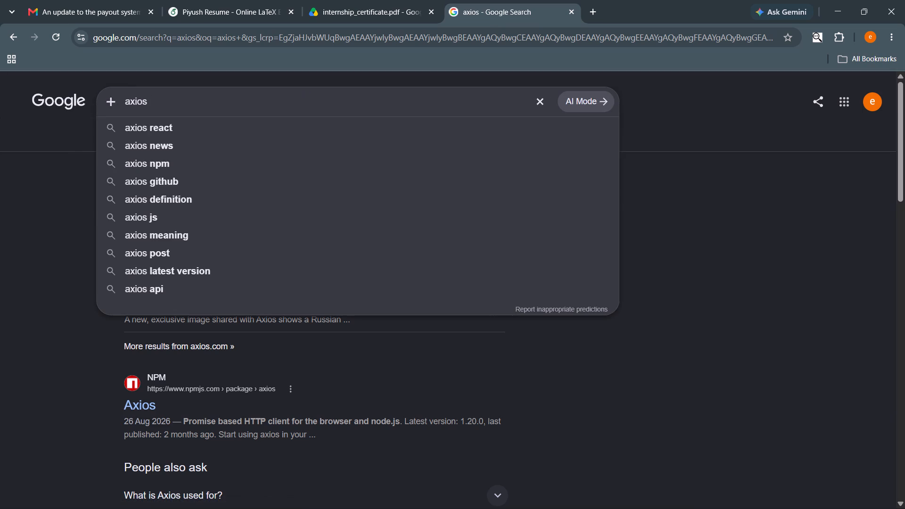
pyautogui.write('use')
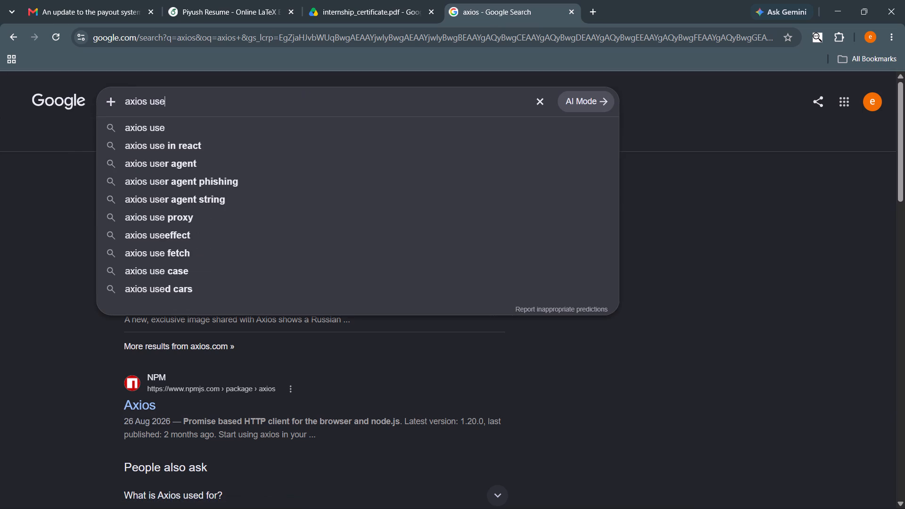
pyautogui.press('Return')
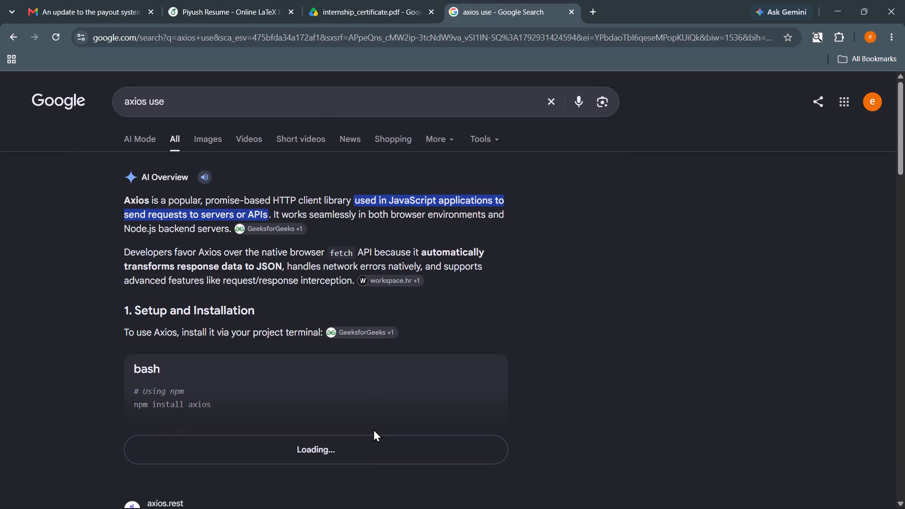
pyautogui.scroll(-2, 370, 446)
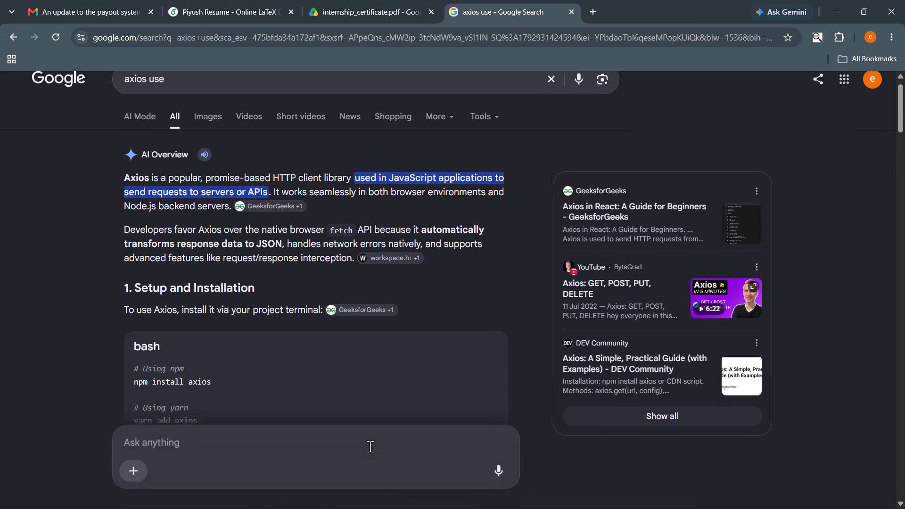
pyautogui.scroll(-2, 370, 446)
pyautogui.scroll(2, 355, 233)
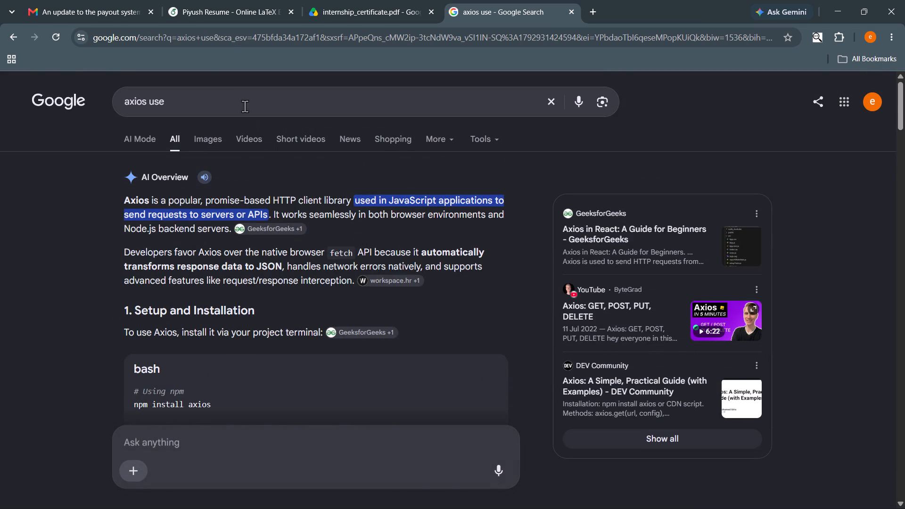
# Refine the search to "axios use for state flow" and read how Axios relates to state handling.
pyautogui.click(241, 100)
pyautogui.press('BackSpace')
pyautogui.write('e fot')
pyautogui.press('space')
pyautogui.press('BackSpace')
pyautogui.press('BackSpace')
pyautogui.write('r state')
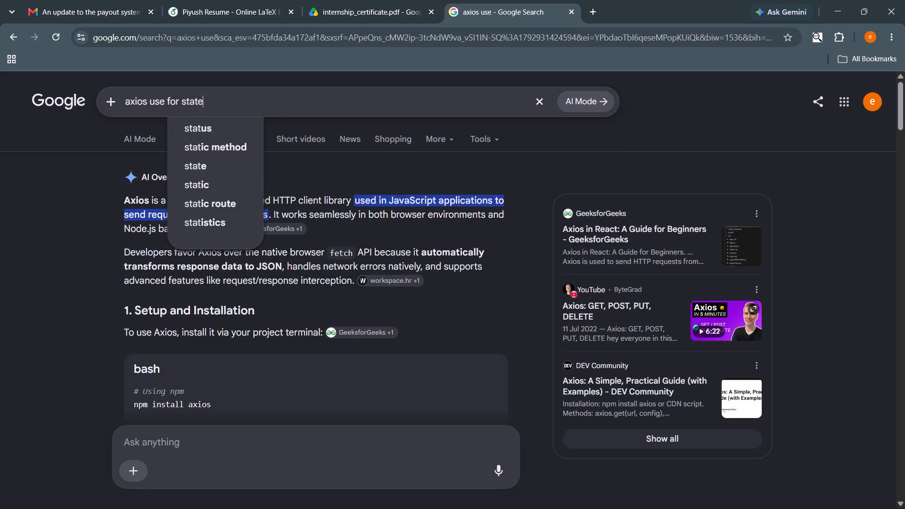
pyautogui.press('space')
pyautogui.write('flow')
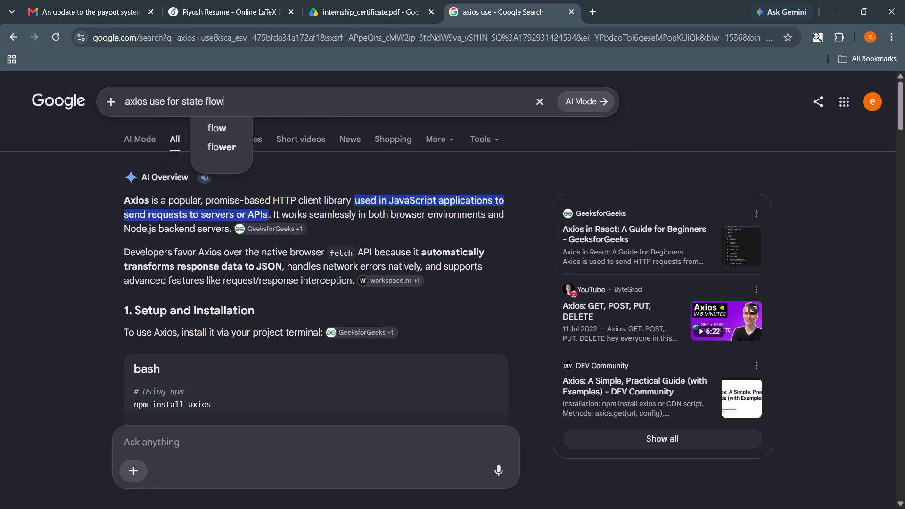
pyautogui.press('Return')
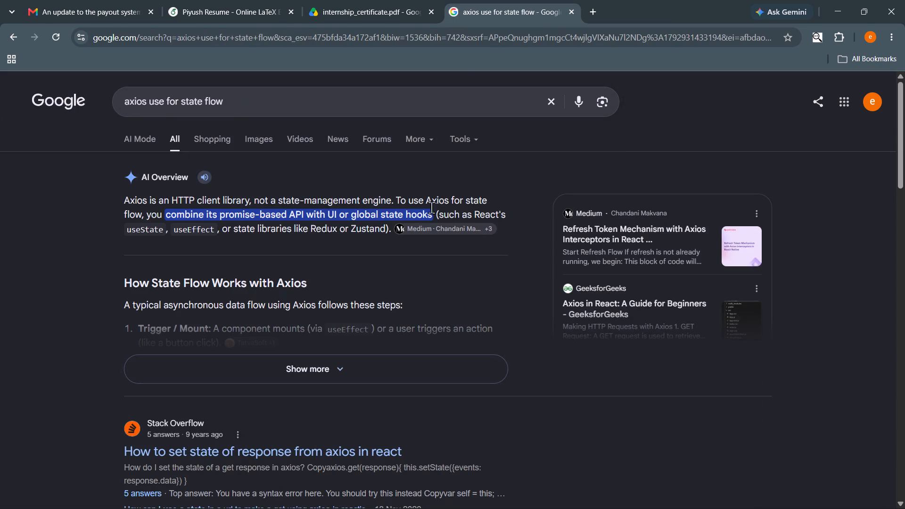
pyautogui.tripleClick(339, 101)
pyautogui.doubleClick(339, 101)
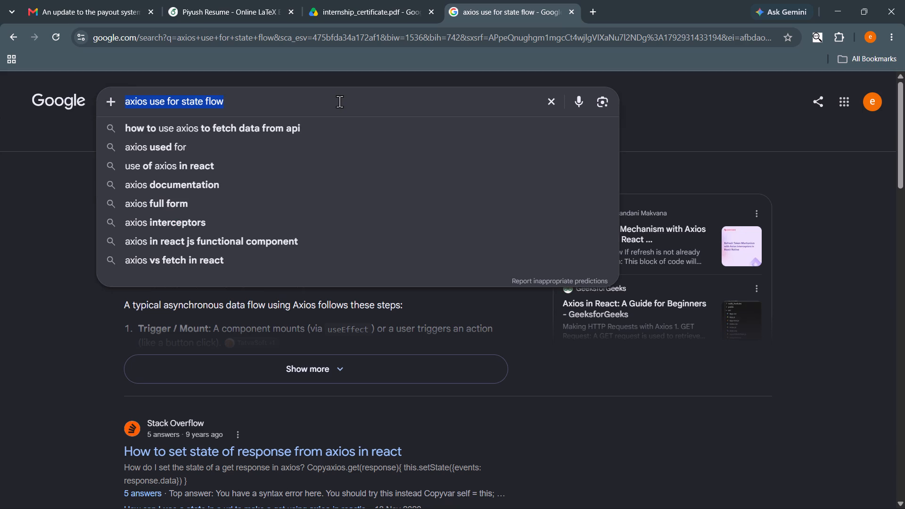
pyautogui.click(65, 217)
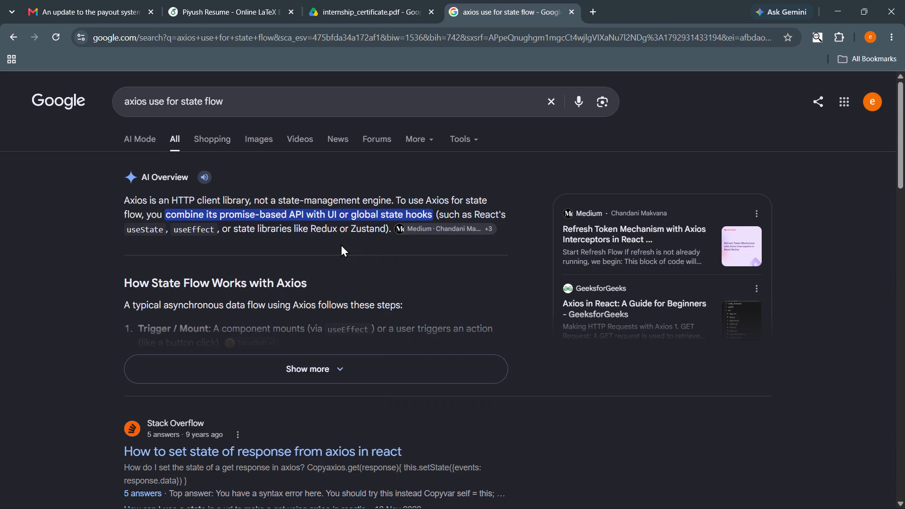
# Search for "redux" and read the full AI Overview, including what Redux does and its core concepts.
pyautogui.click(546, 93)
pyautogui.write('redux')
pyautogui.press('Return')
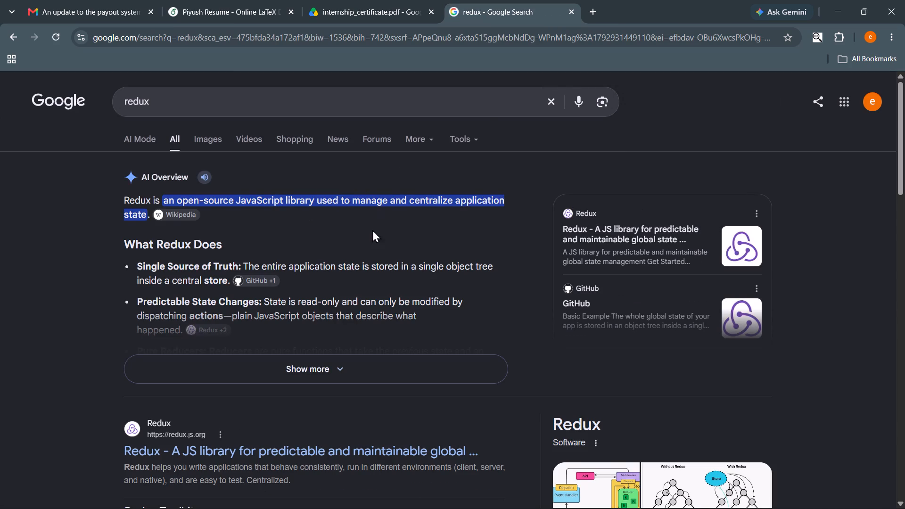
pyautogui.click(315, 360)
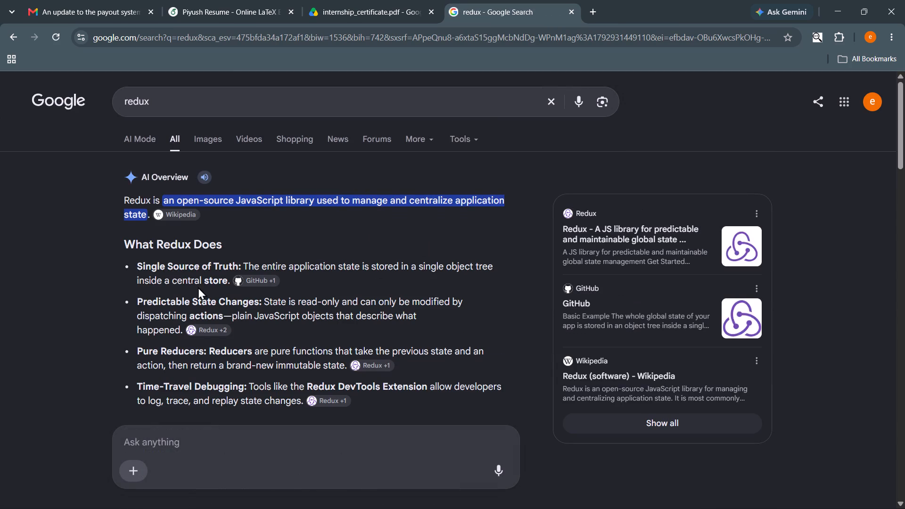
pyautogui.scroll(-1, 263, 327)
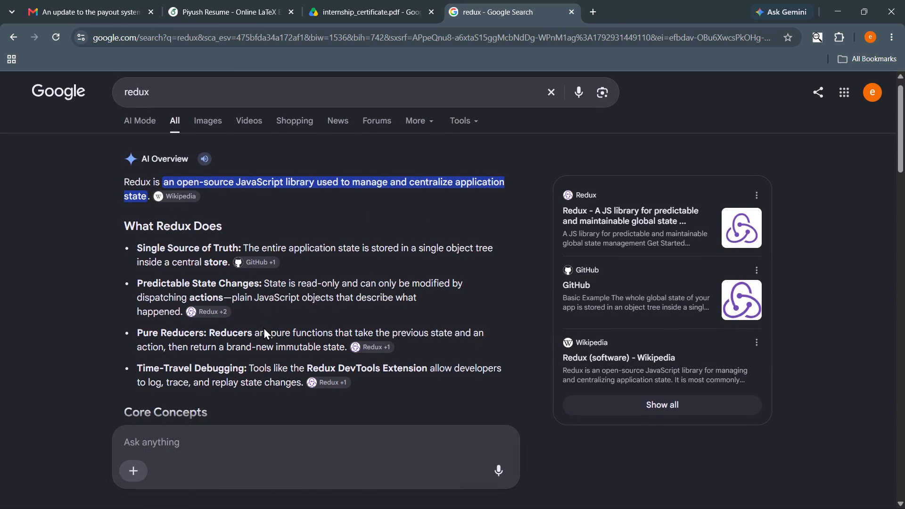
pyautogui.scroll(-4, 263, 327)
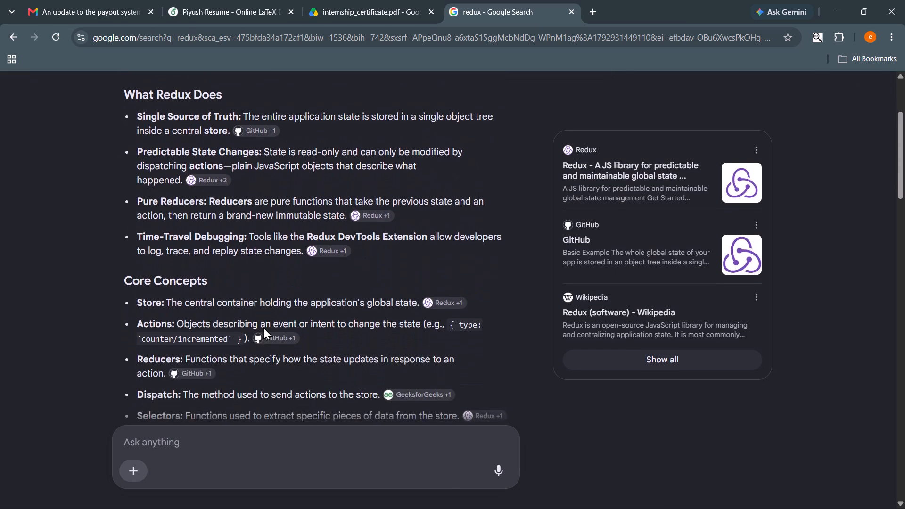
pyautogui.scroll(-1, 263, 327)
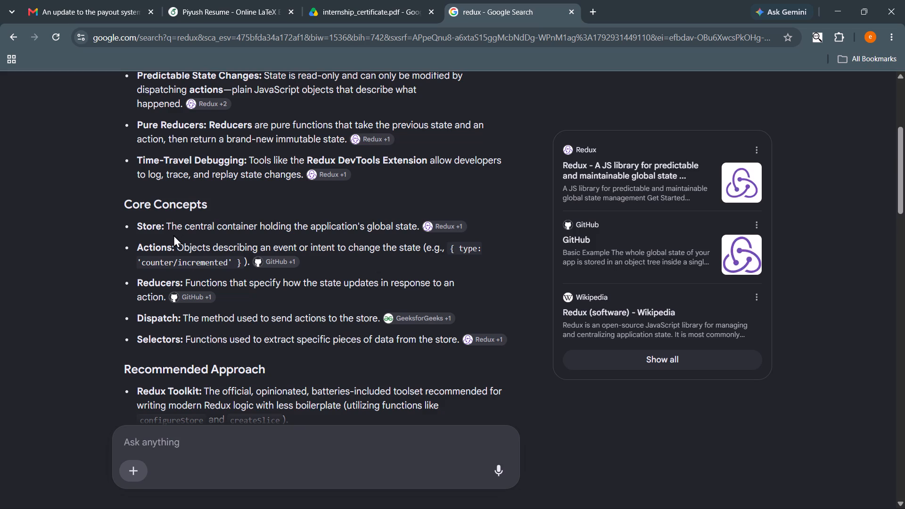
pyautogui.scroll(7, 173, 235)
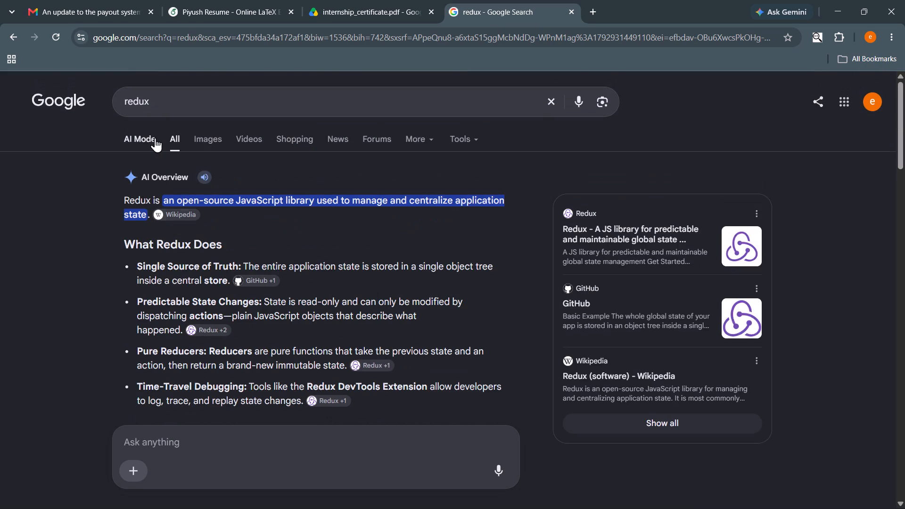
# Search for "redux vs zustand" and read the expanded Quick Comparison table of the two libraries.
pyautogui.click(173, 95)
pyautogui.press('space')
pyautogui.write('vd')
pyautogui.press('BackSpace')
pyautogui.write('s')
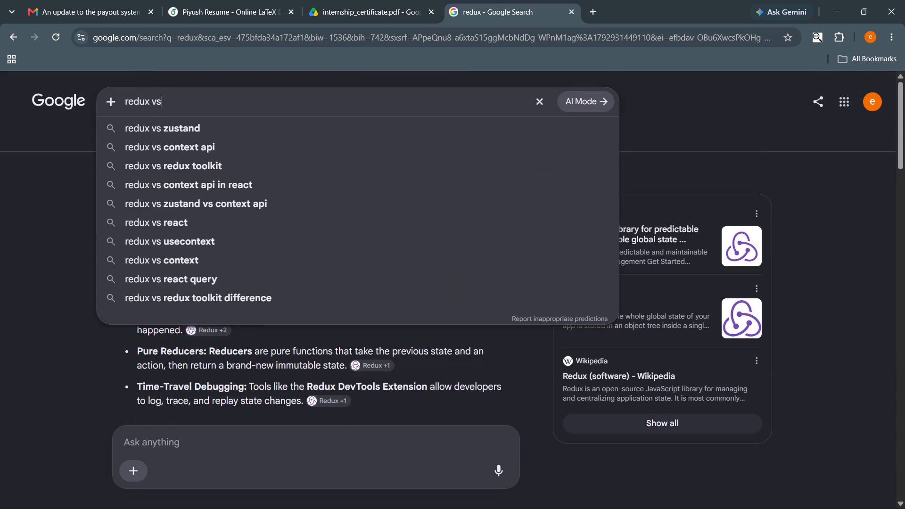
pyautogui.press('space')
pyautogui.press('z')
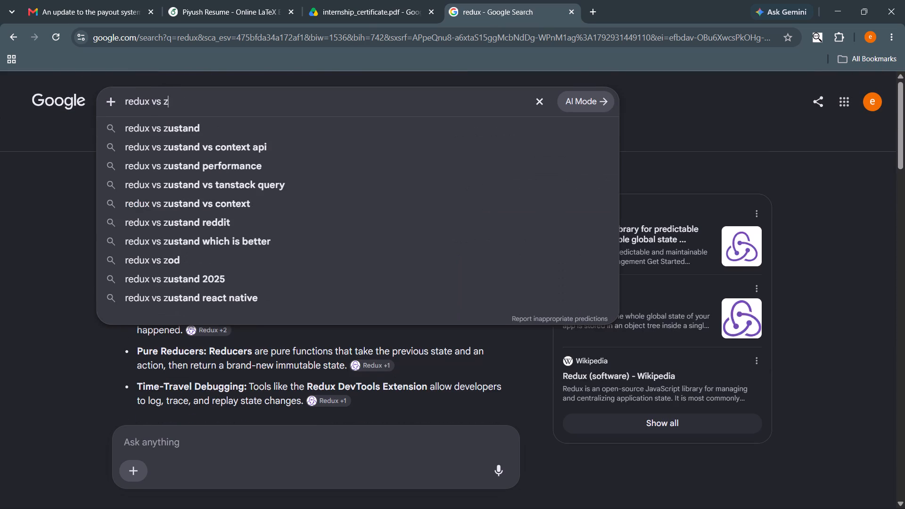
pyautogui.press('Down')
pyautogui.press('Return')
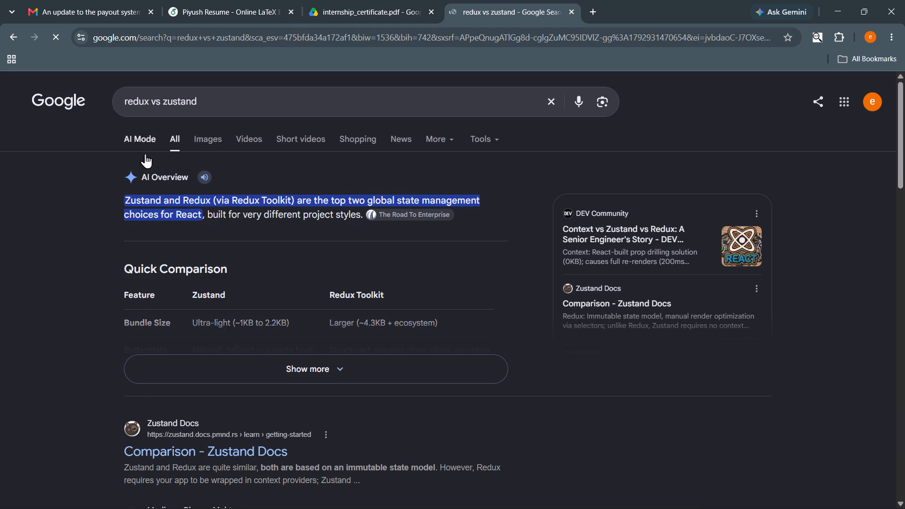
pyautogui.click(217, 381)
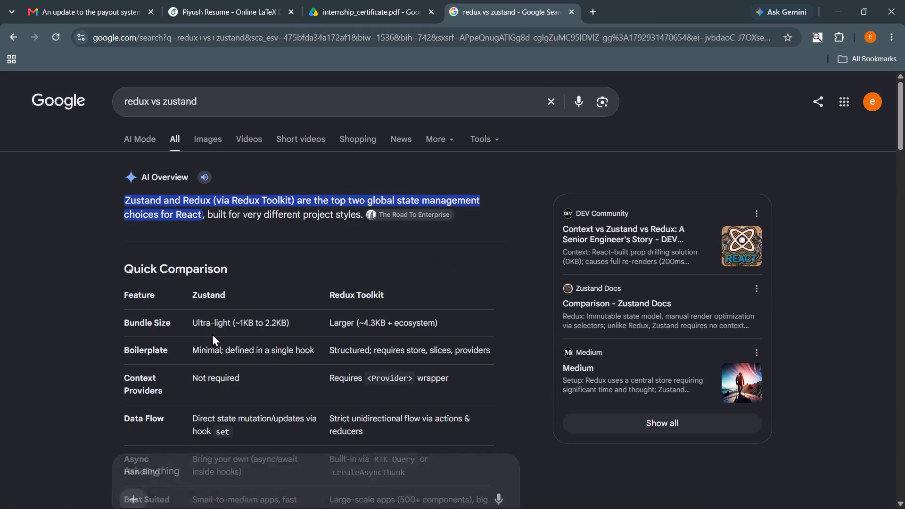
pyautogui.scroll(-1, 347, 334)
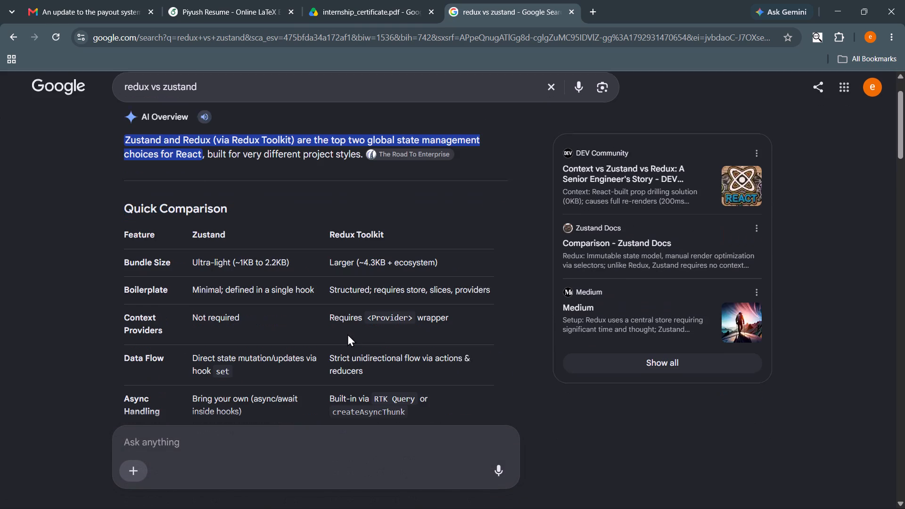
pyautogui.scroll(-1, 347, 334)
pyautogui.scroll(-1, 242, 329)
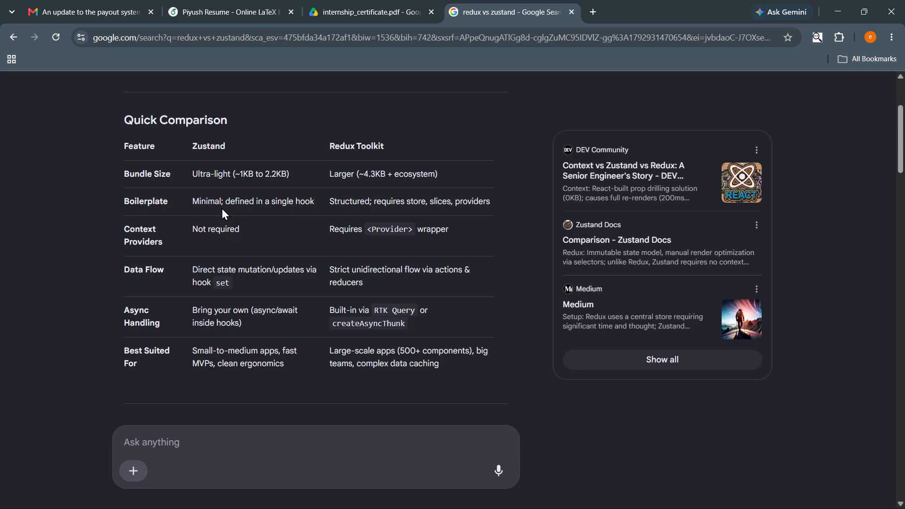
pyautogui.scroll(5, 328, 346)
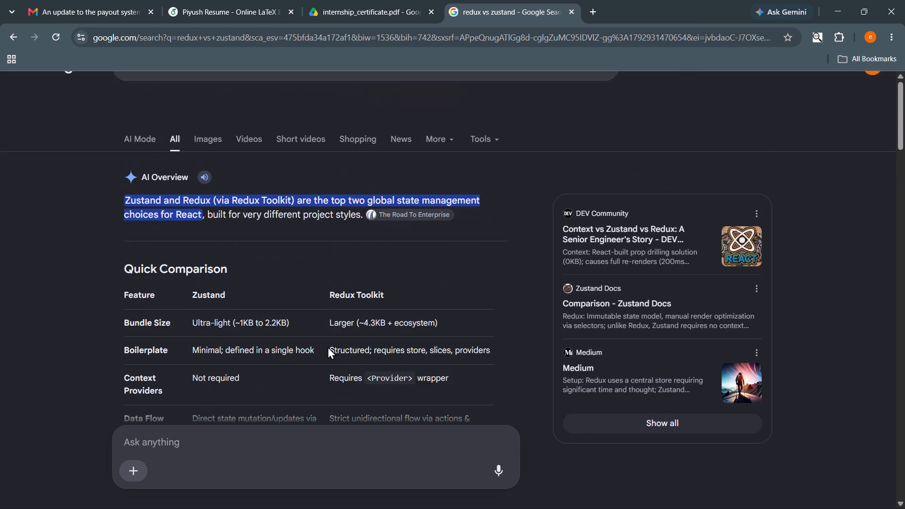
# Search for "electron js".
pyautogui.click(555, 103)
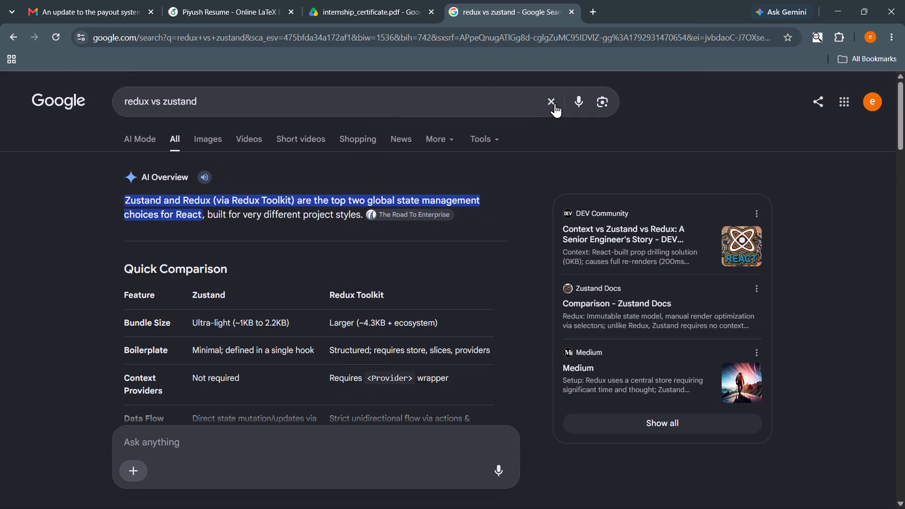
pyautogui.write('electron')
pyautogui.press('space')
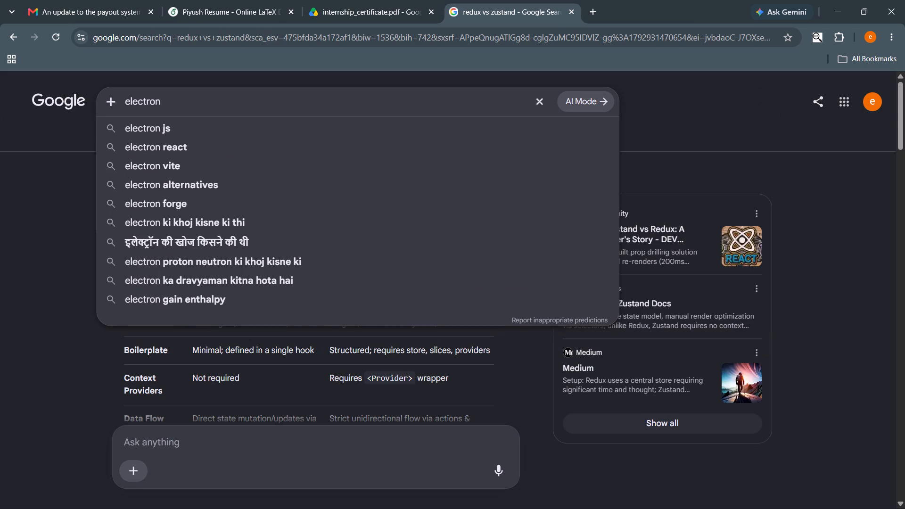
pyautogui.press('Down')
pyautogui.press('Return')
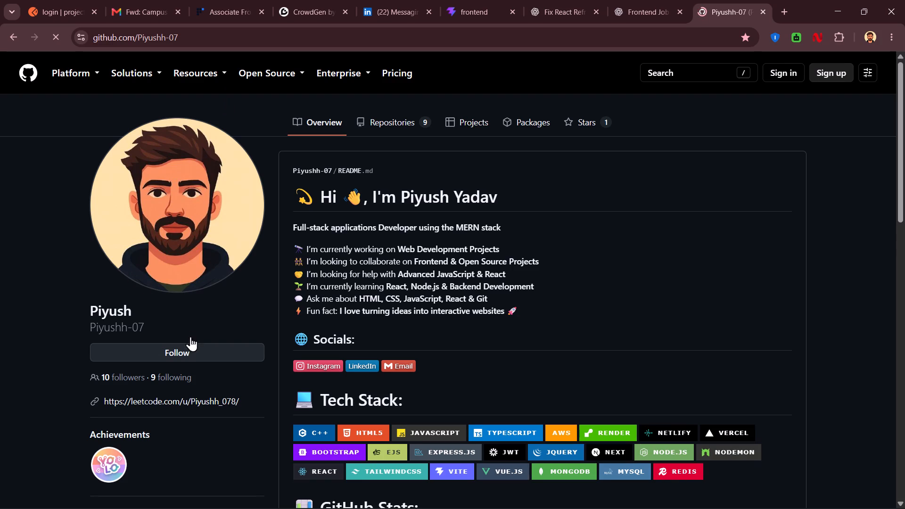
pyautogui.click(178, 375)
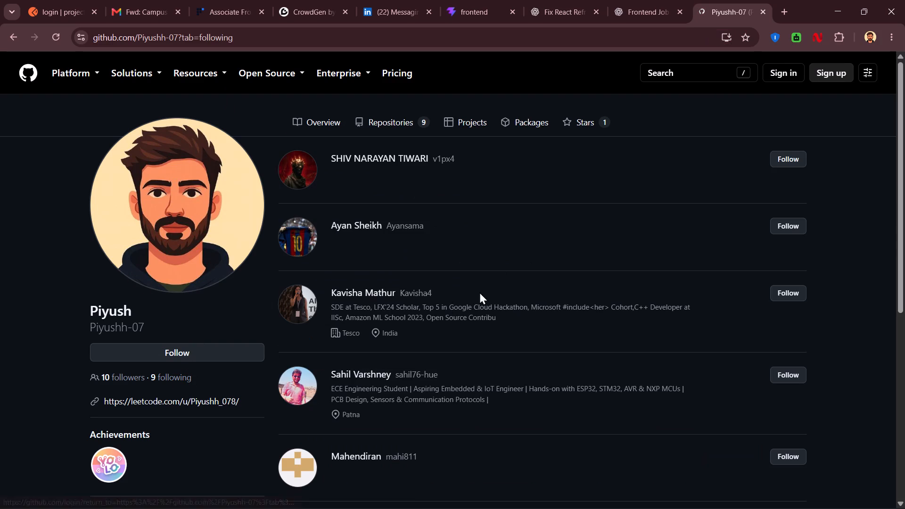
# Open the GitHub profile of the last developer in the following list and examine the Projects table with its stacks.
pyautogui.scroll(-7, 354, 329)
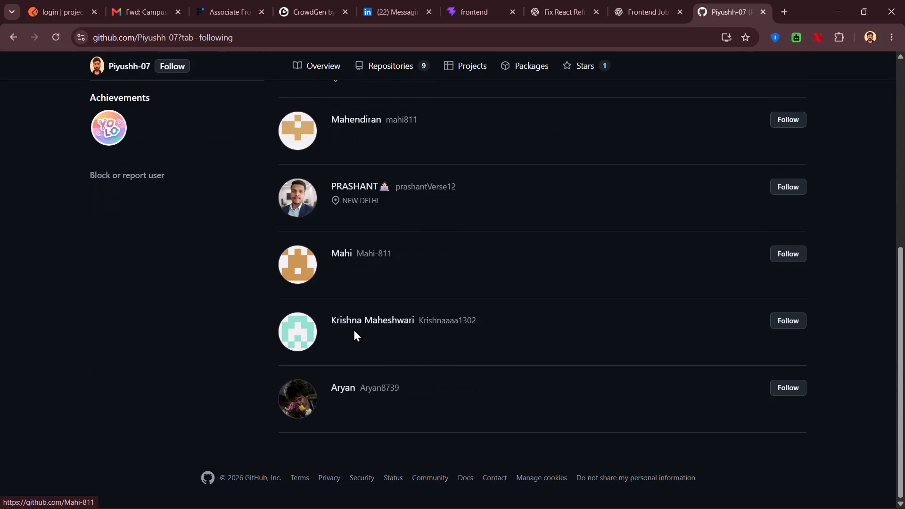
pyautogui.scroll(-1, 354, 329)
pyautogui.click(337, 388)
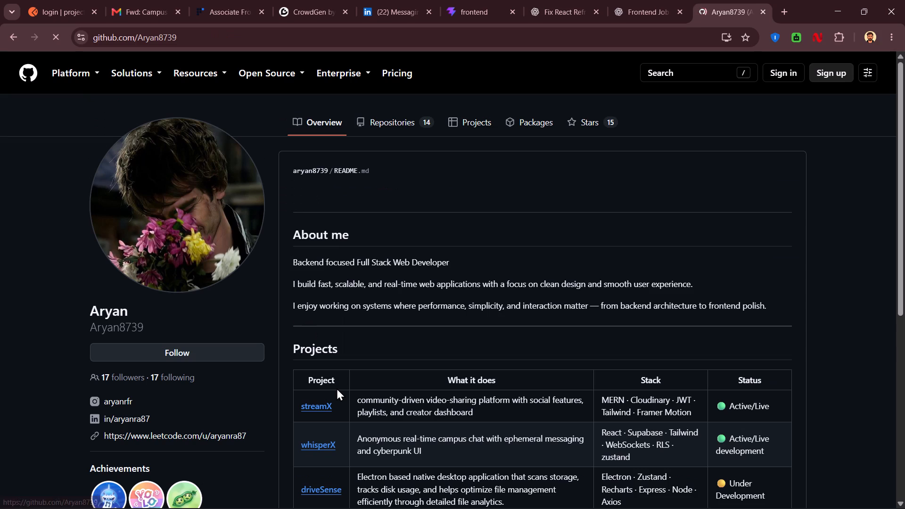
pyautogui.scroll(-3, 337, 388)
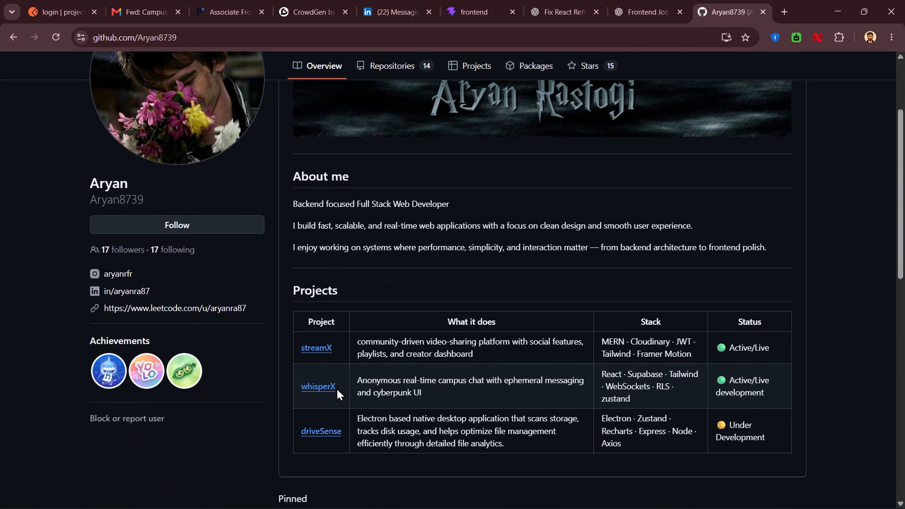
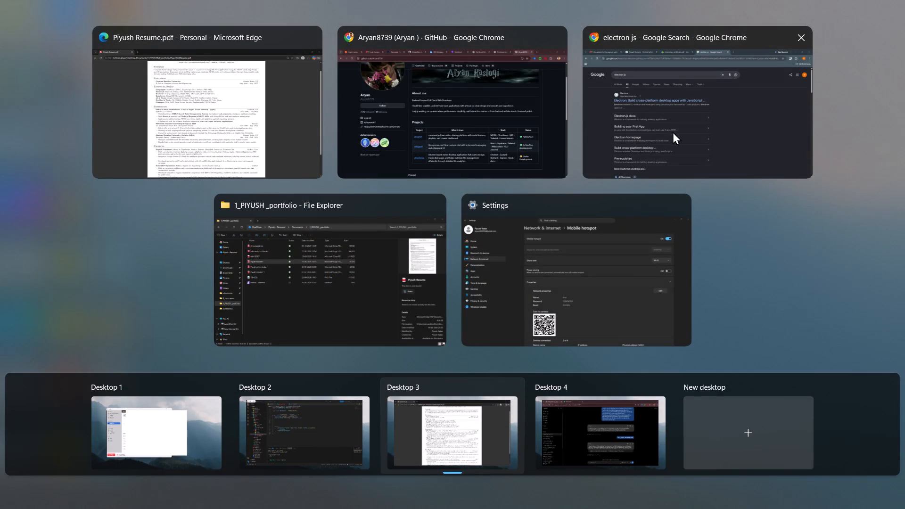
# Switch to the Overleaf resume, review the compiled skills, experience and projects, and locate the source of Digital Panchayat's JWT-based authentication bullet.
pyautogui.click(674, 130)
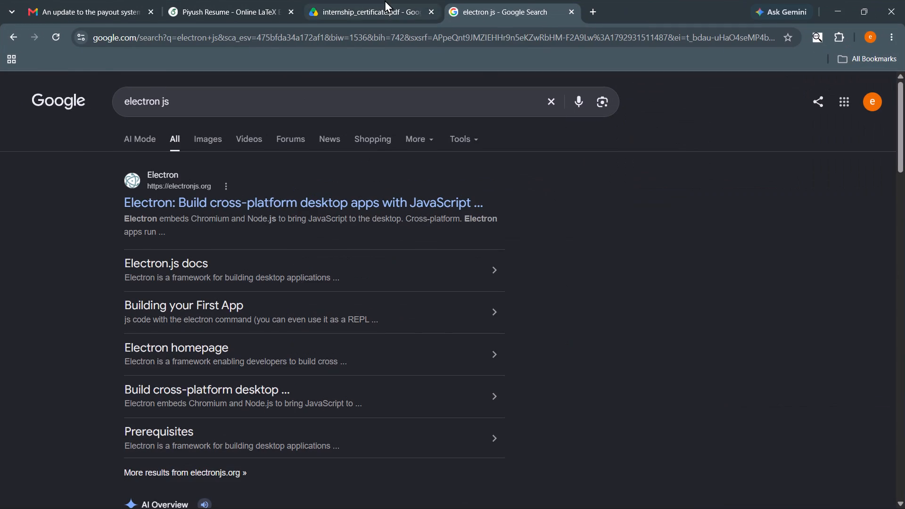
pyautogui.click(385, 0)
pyautogui.click(239, 0)
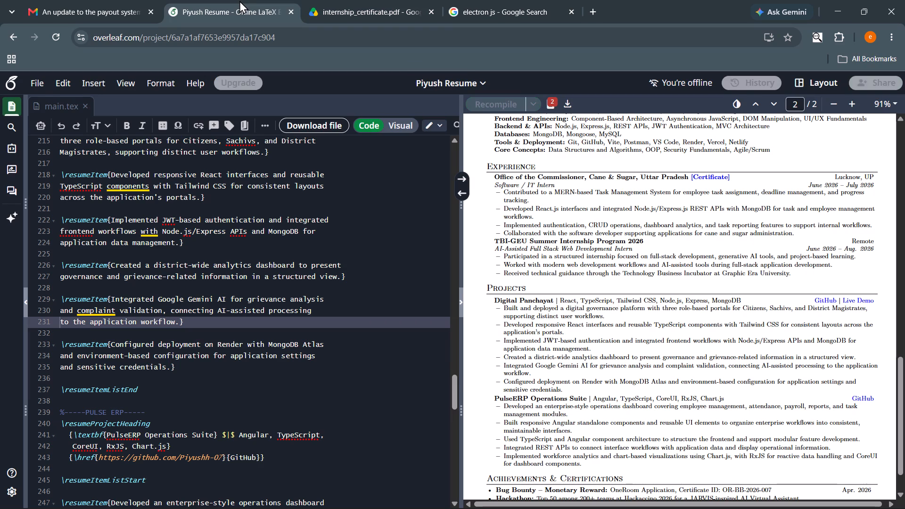
pyautogui.scroll(-4, 747, 380)
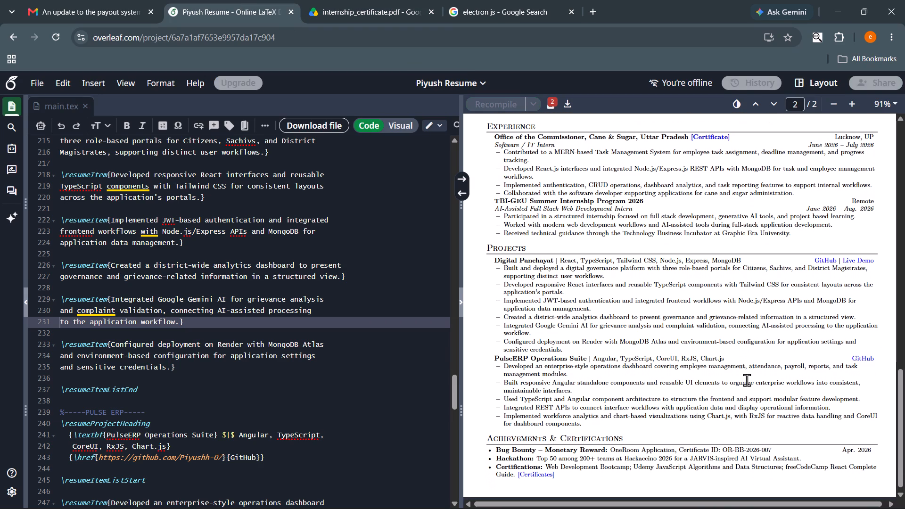
pyautogui.scroll(2, 747, 380)
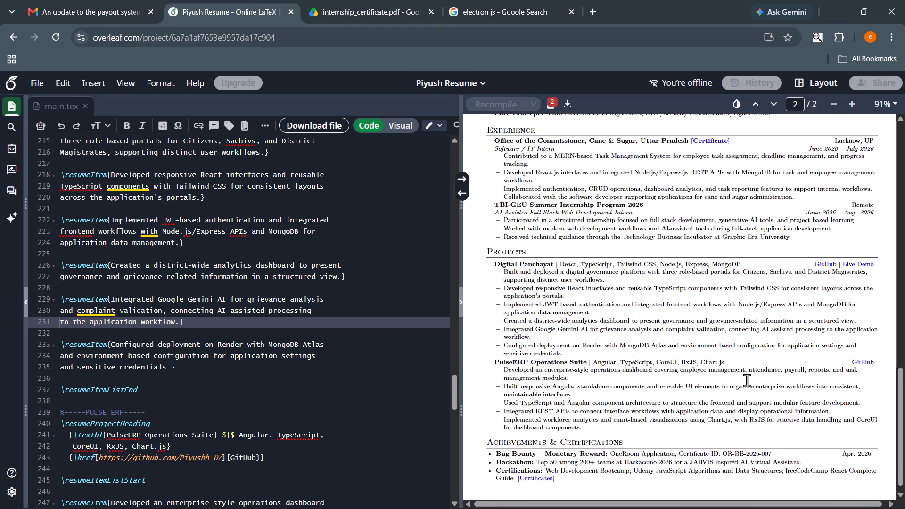
pyautogui.scroll(1, 747, 380)
pyautogui.scroll(-2, 747, 380)
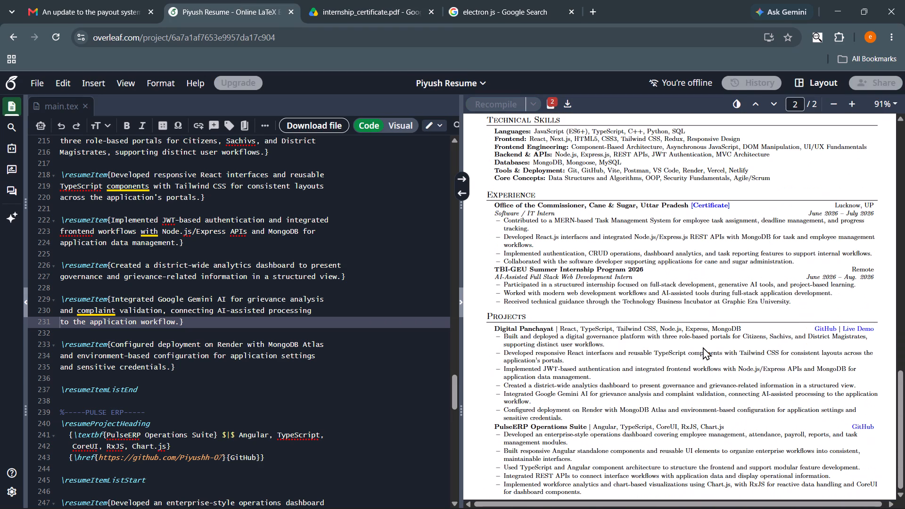
pyautogui.tripleClick(632, 292)
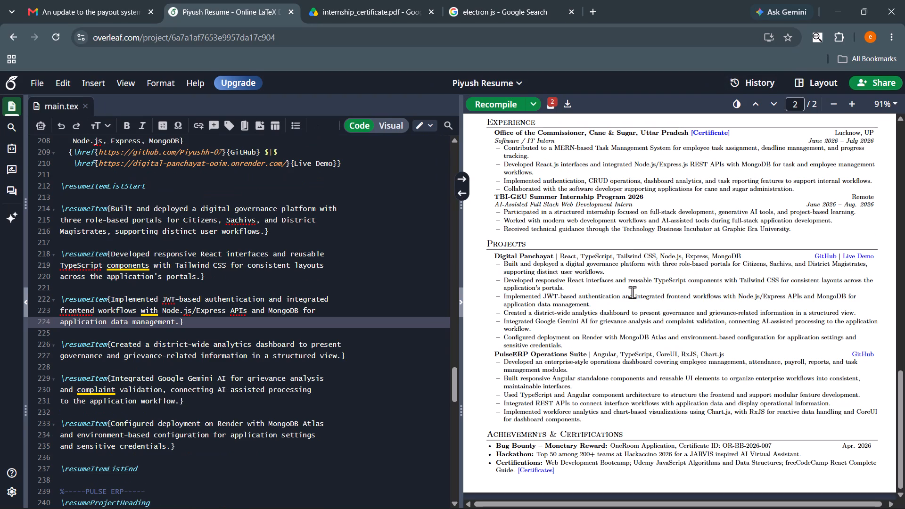
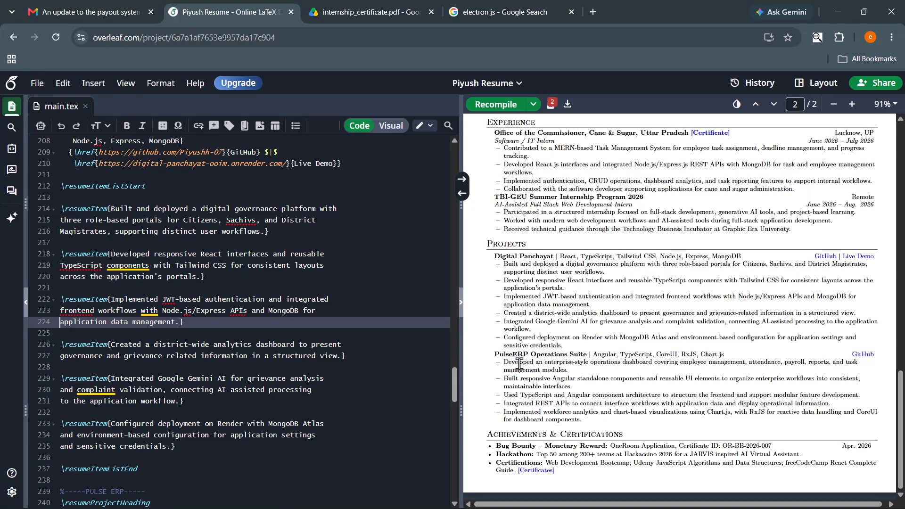
# Delete Digital Panchayat's bullet about responsive React interfaces and reusable TypeScript components, including its leftover empty line, from the resume source.
pyautogui.doubleClick(523, 315)
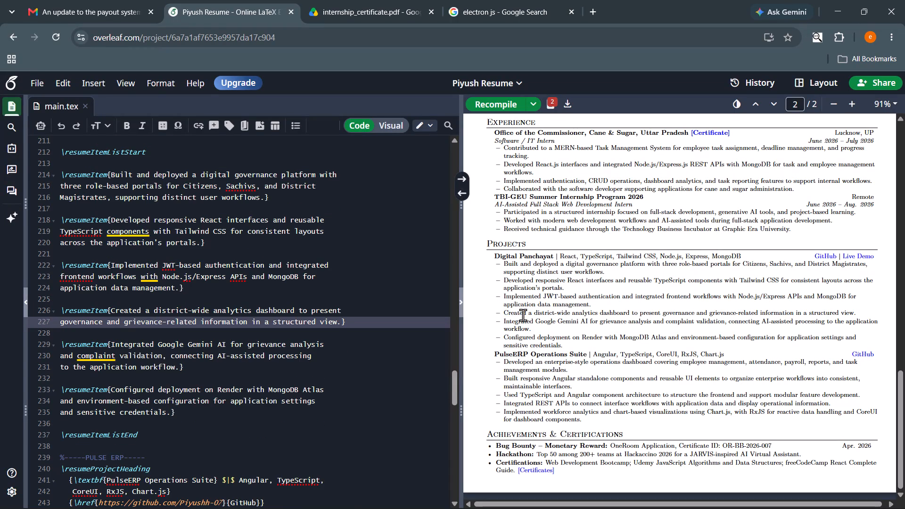
pyautogui.doubleClick(571, 313)
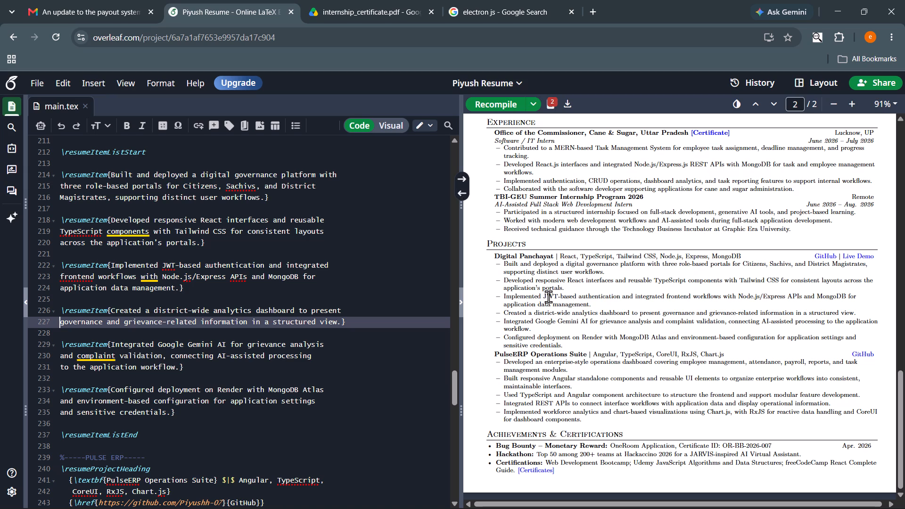
pyautogui.doubleClick(548, 281)
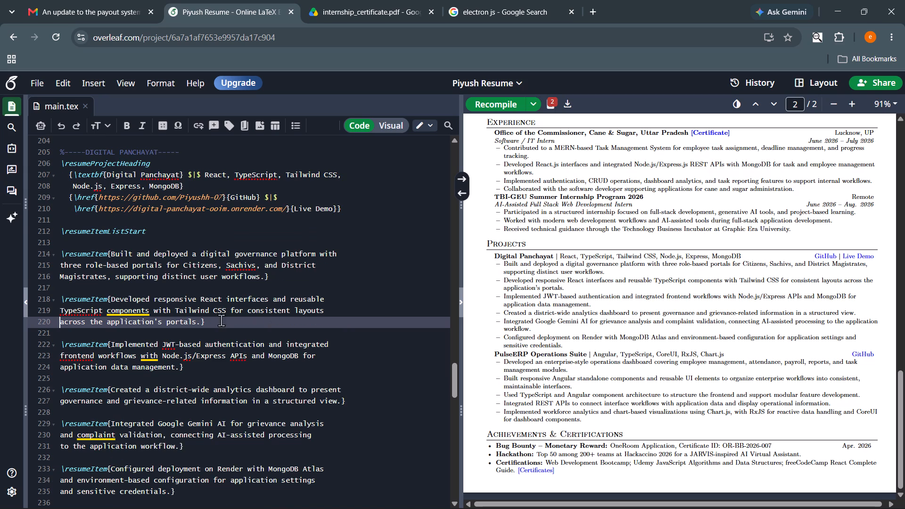
pyautogui.moveTo(213, 321); pyautogui.dragTo(55, 300)
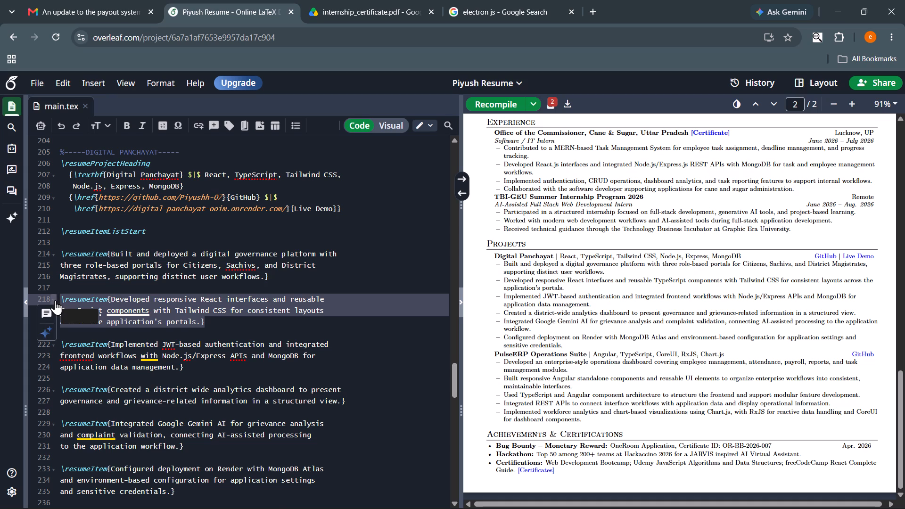
pyautogui.press('BackSpace')
pyautogui.press('BackSpace')
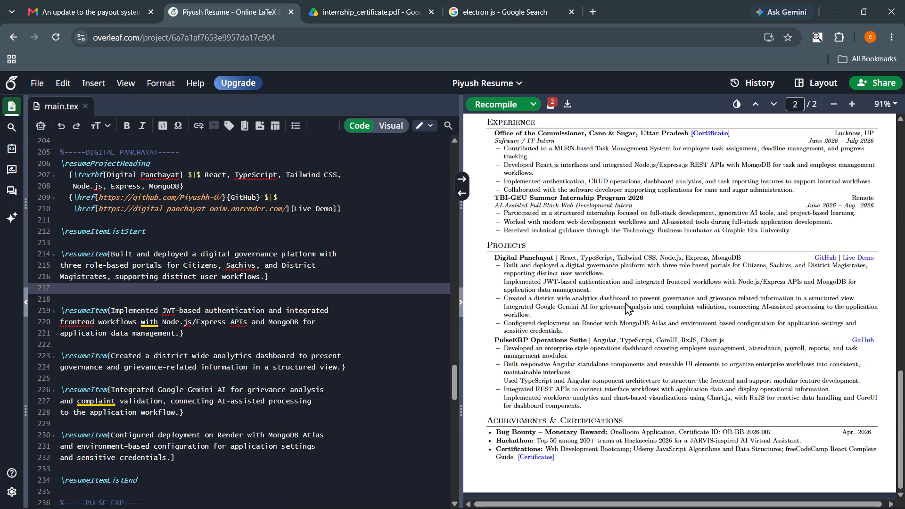
# Locate the source of the React.js interfaces and REST APIs bullet under the Office of the Commissioner internship.
pyautogui.scroll(2, 625, 302)
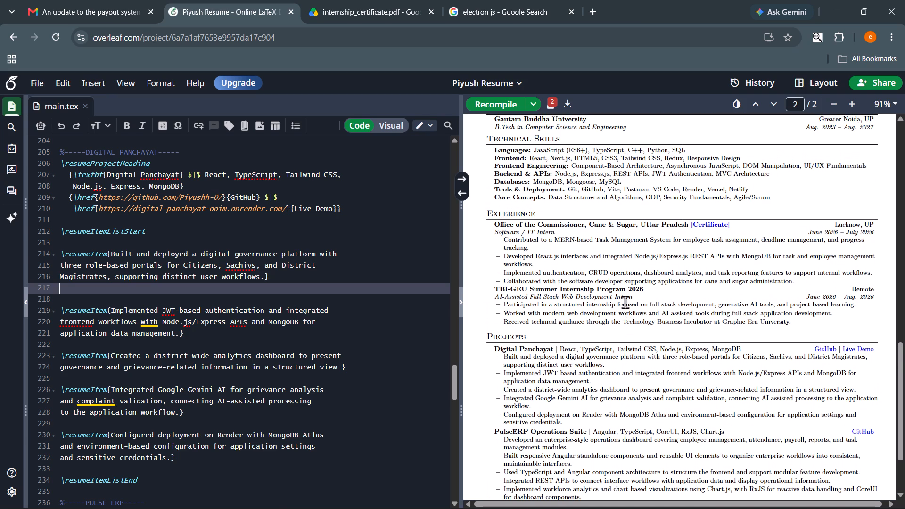
pyautogui.doubleClick(534, 254)
pyautogui.tripleClick(545, 258)
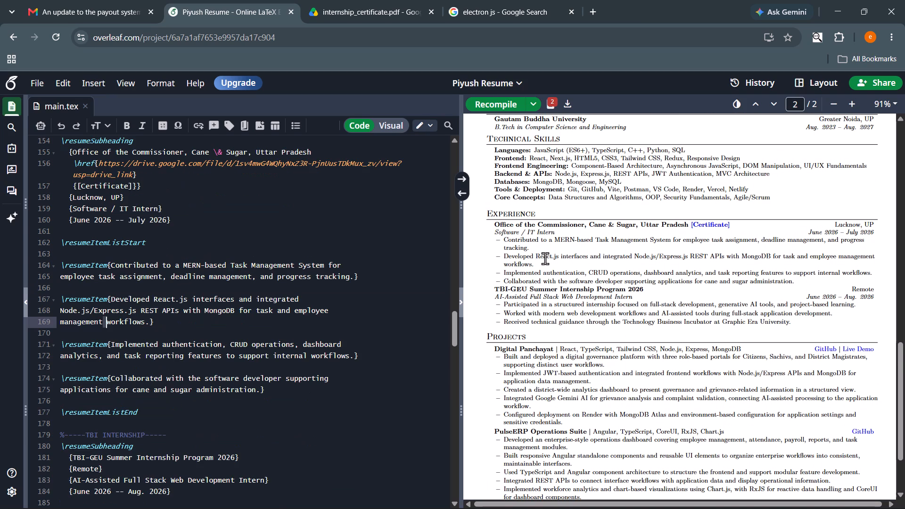
pyautogui.click(545, 258)
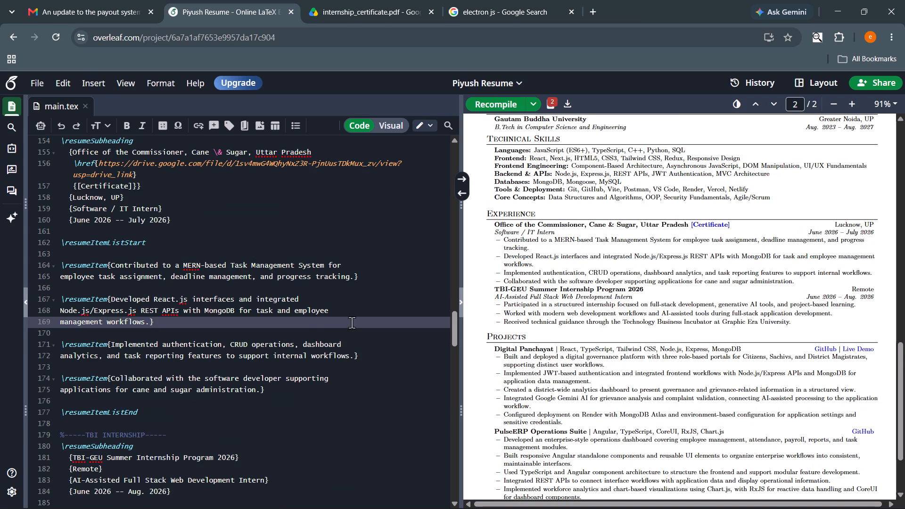
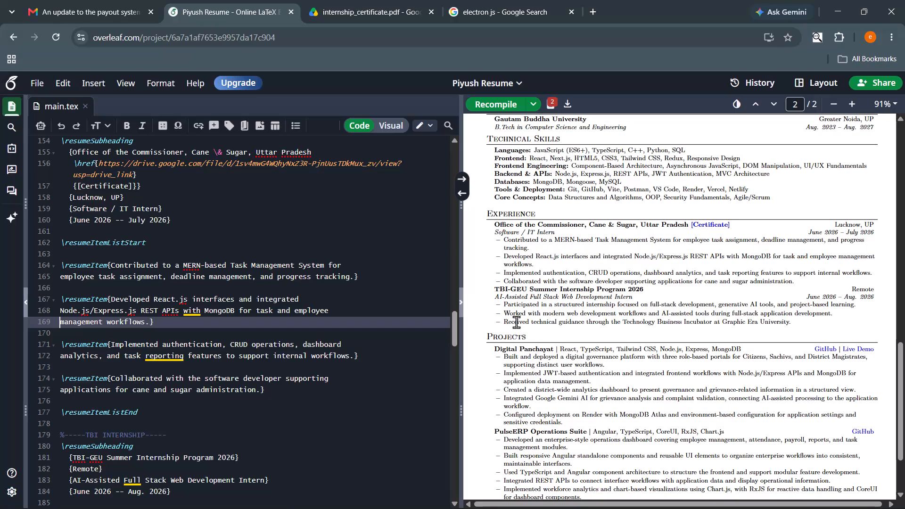
# Copy the source of all four bullets under the Office of the Commissioner, Cane & Sugar internship.
pyautogui.doubleClick(516, 322)
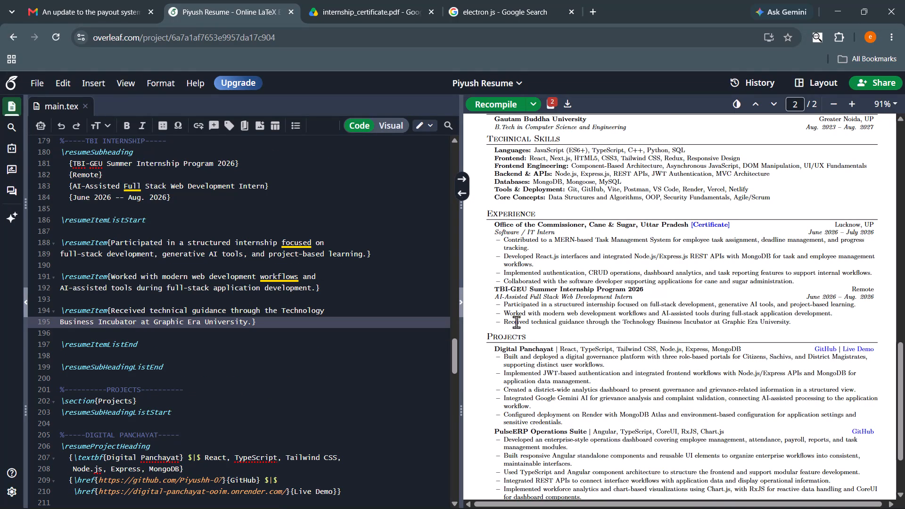
pyautogui.tripleClick(525, 274)
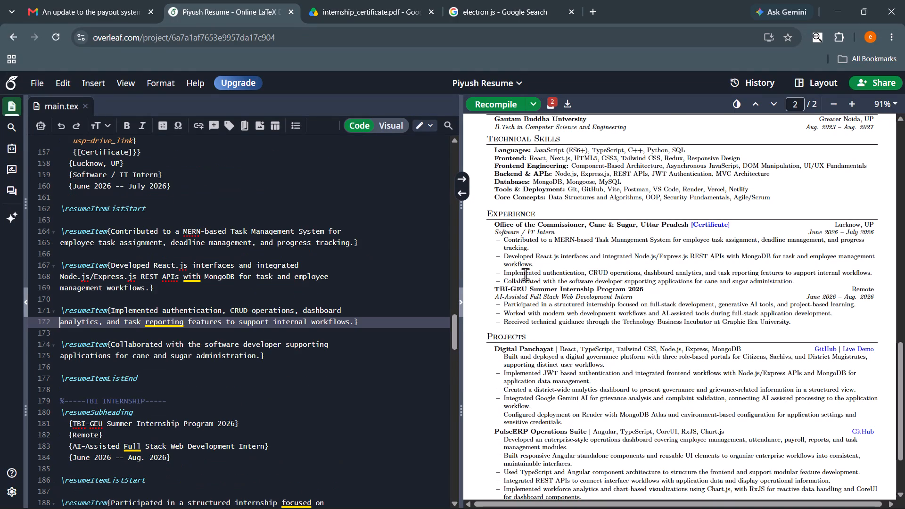
pyautogui.tripleClick(520, 257)
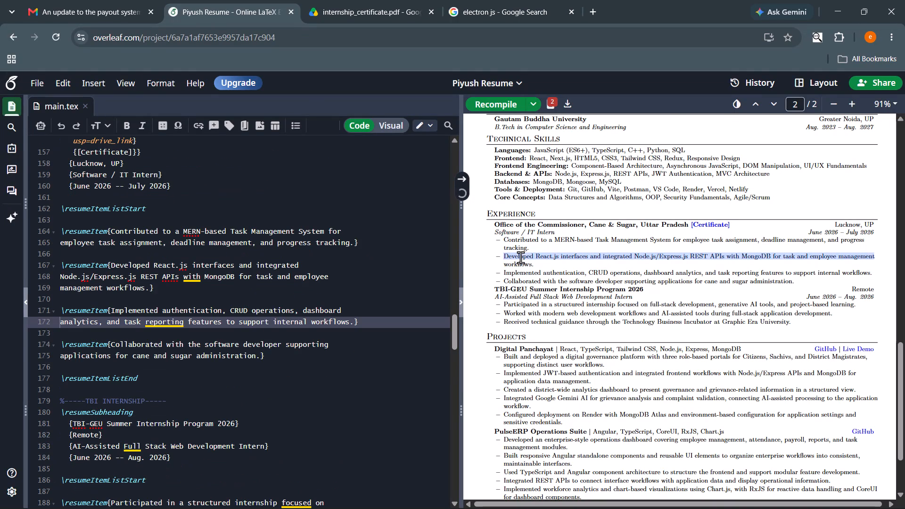
pyautogui.tripleClick(541, 241)
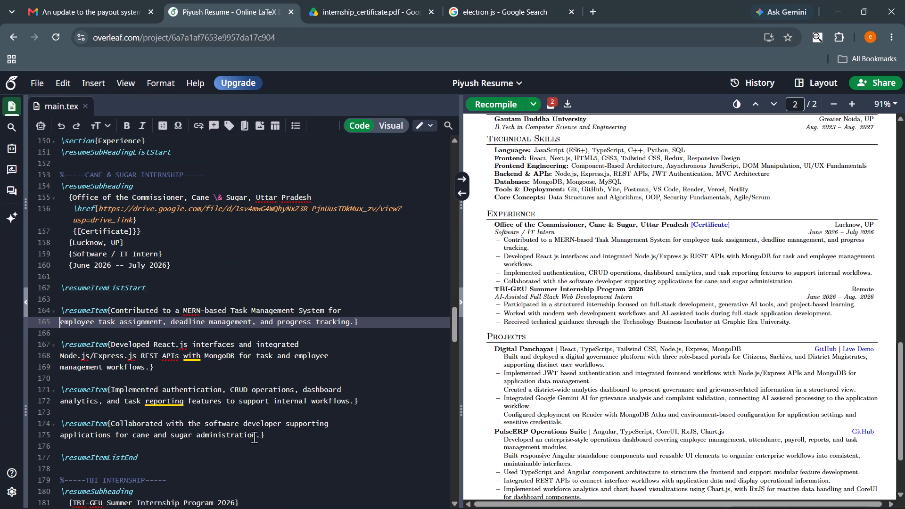
pyautogui.moveTo(272, 438); pyautogui.dragTo(49, 310)
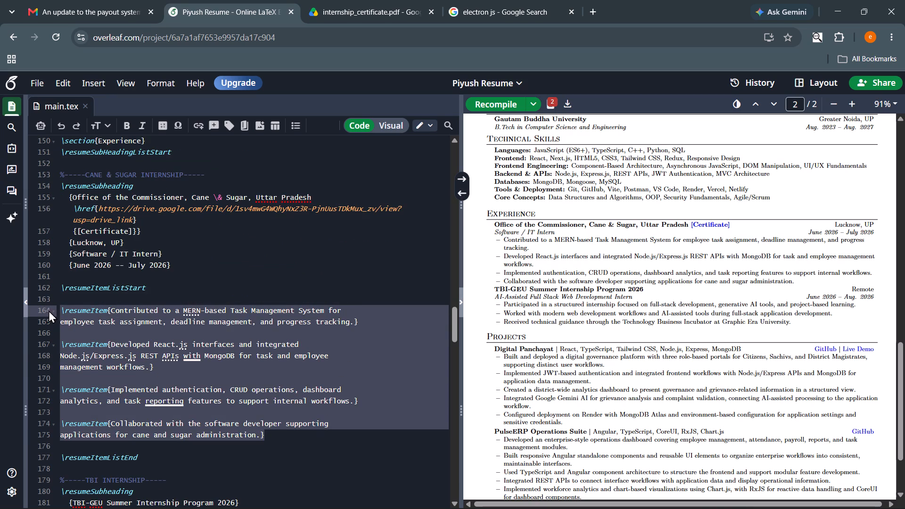
pyautogui.hotkey('ctrl', 'c')
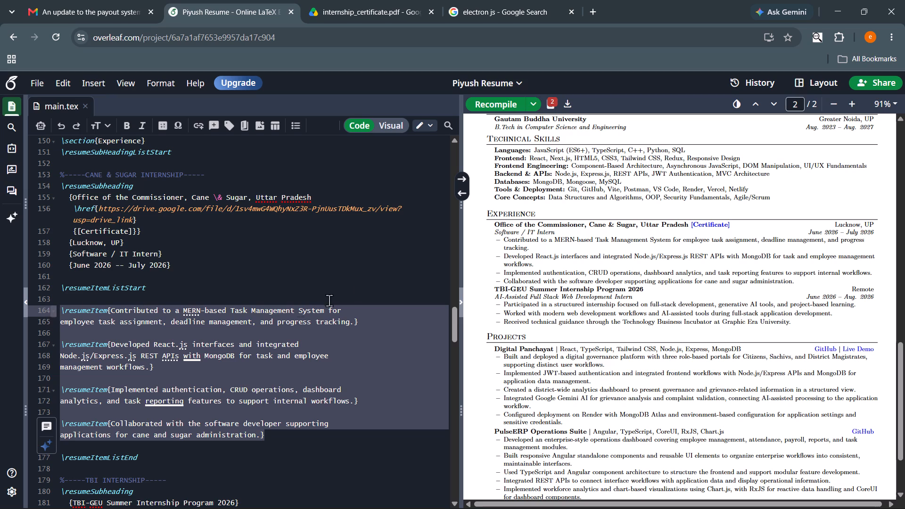
# Delete the Office of the Commissioner bullet about React.js interfaces and Node.js/Express.js REST APIs, including its leftover empty lines.
pyautogui.doubleClick(560, 256)
pyautogui.tripleClick(560, 256)
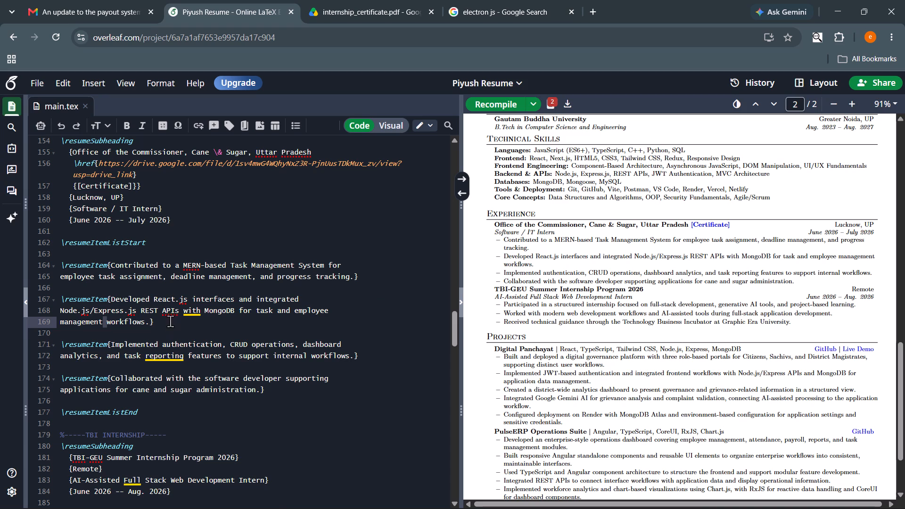
pyautogui.moveTo(170, 322); pyautogui.dragTo(57, 299)
pyautogui.press('BackSpace')
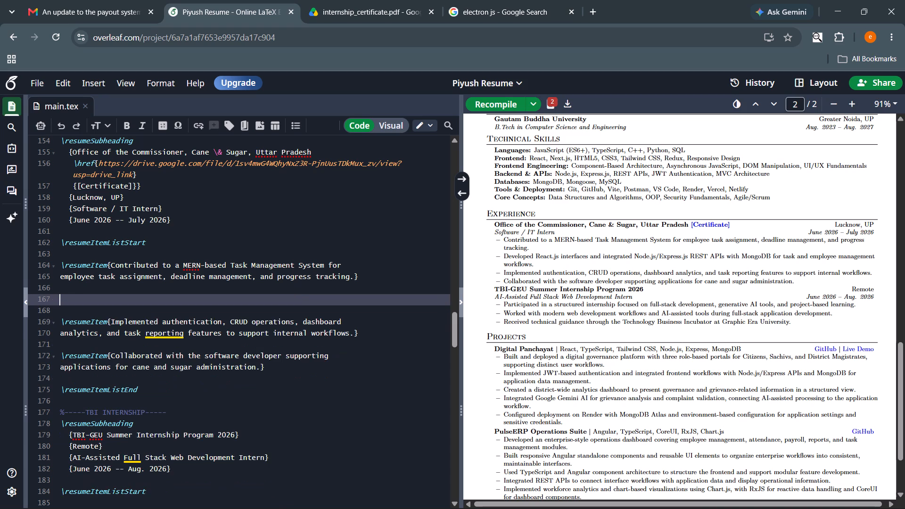
pyautogui.press('BackSpace')
pyautogui.press('Down')
pyautogui.press('BackSpace')
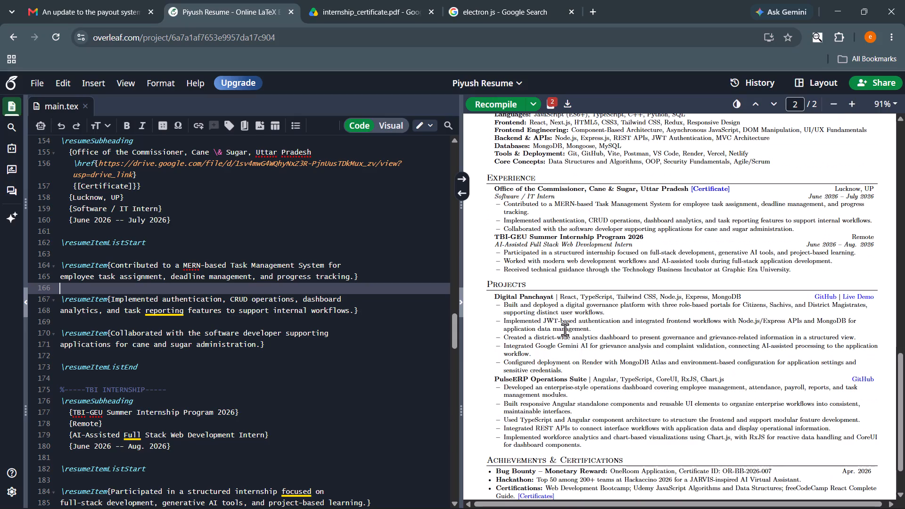
# Set the \textheight addition in the margins section of the source to 2.25in.
pyautogui.scroll(1, 565, 329)
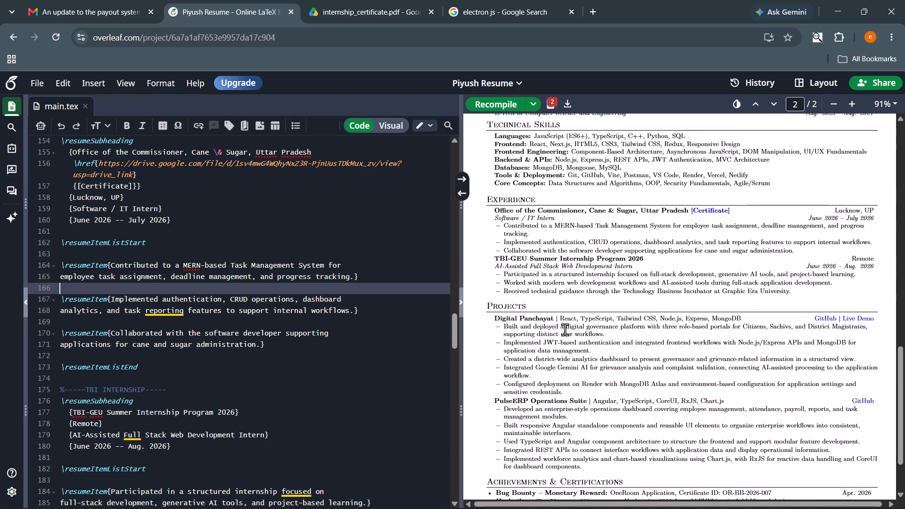
pyautogui.scroll(10, 233, 283)
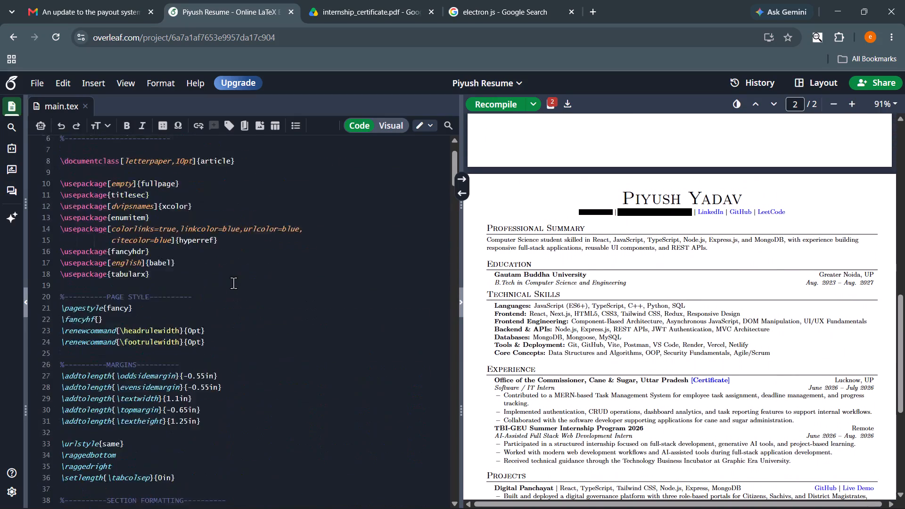
pyautogui.scroll(4, 233, 283)
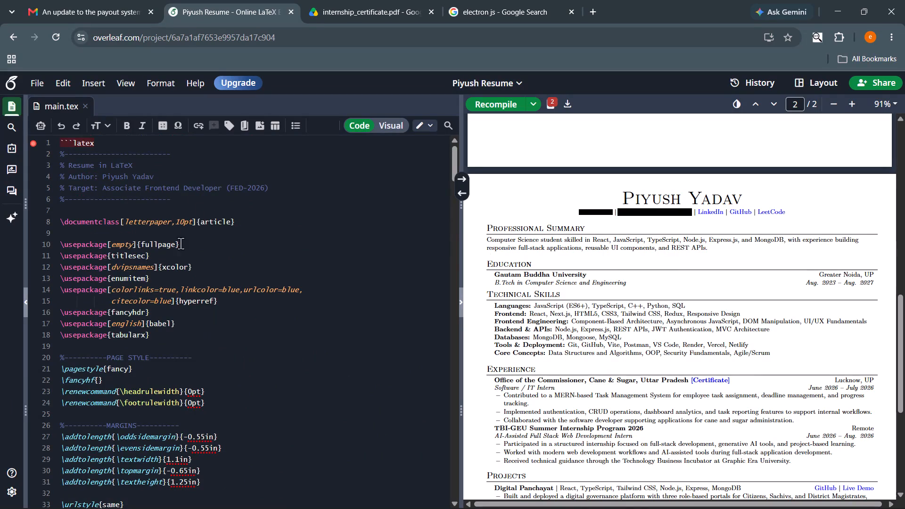
pyautogui.scroll(-1, 169, 334)
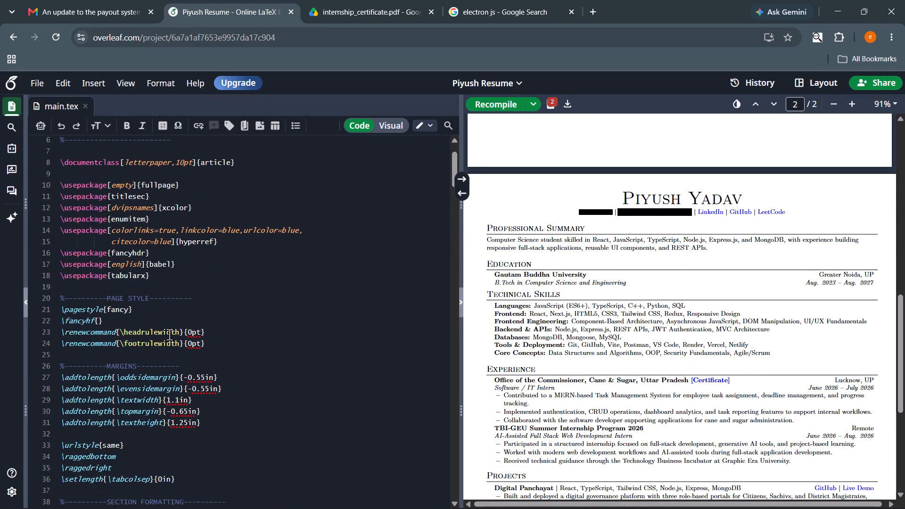
pyautogui.scroll(-1, 169, 334)
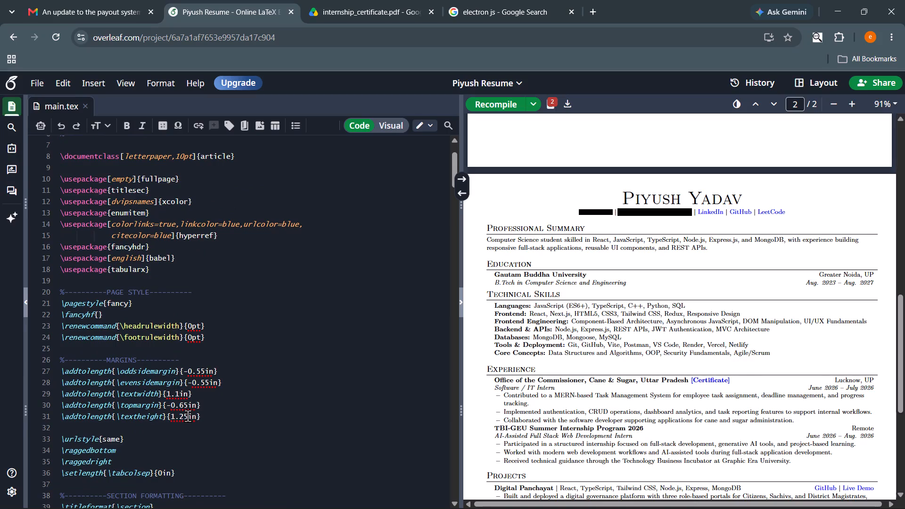
pyautogui.click(188, 416)
pyautogui.click(188, 416)
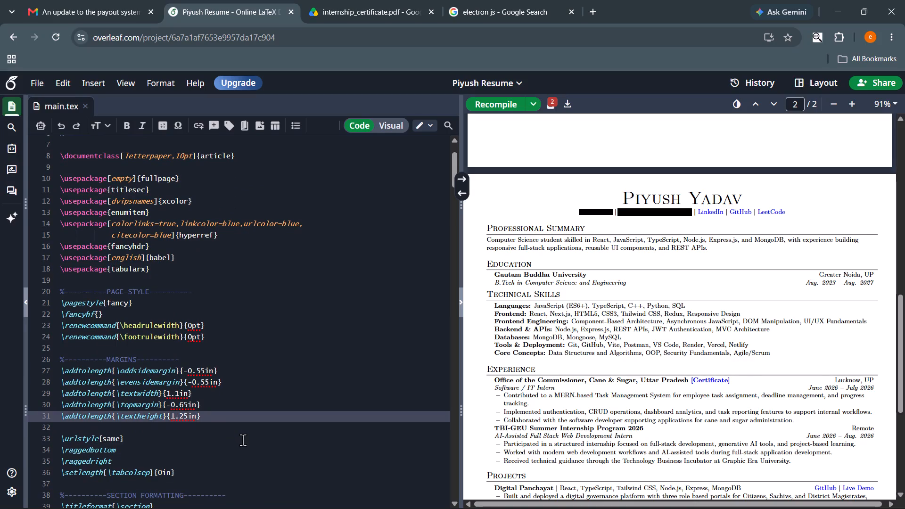
pyautogui.scroll(-2, 600, 391)
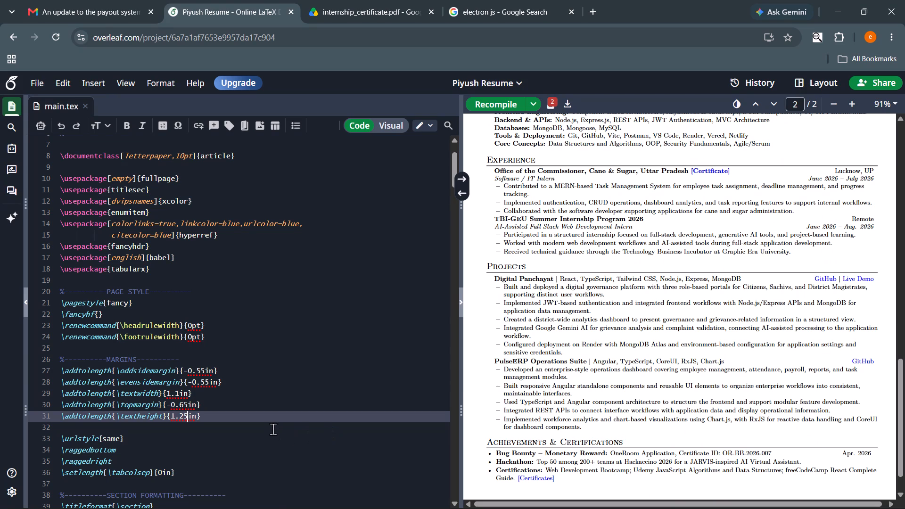
pyautogui.press('Left')
pyautogui.press('Left')
pyautogui.press('Left')
pyautogui.press('BackSpace')
pyautogui.press('2')
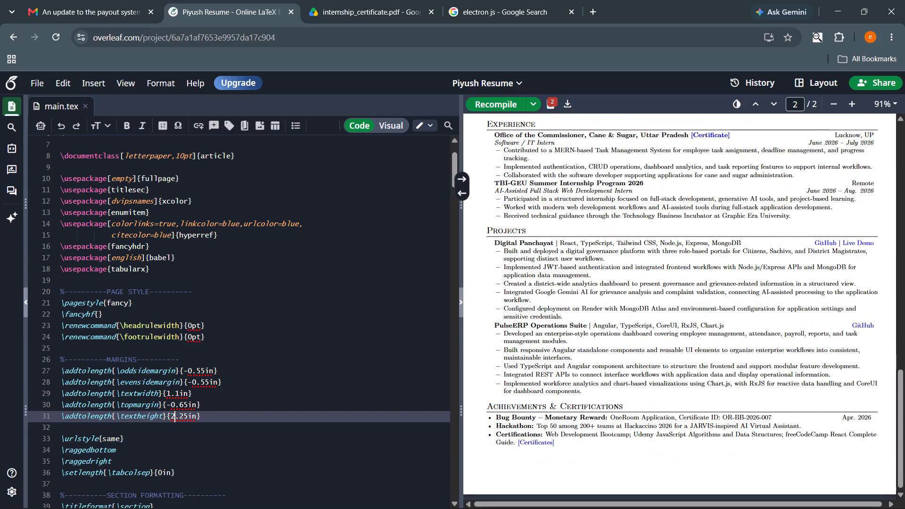
# Examine the resume preview and the source's margin settings to check the page layout.
pyautogui.scroll(3, 552, 398)
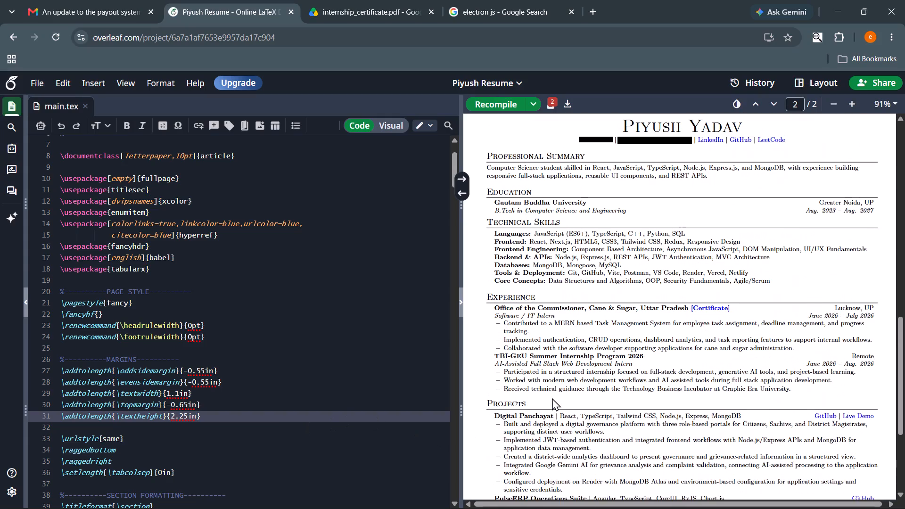
pyautogui.scroll(-2, 552, 398)
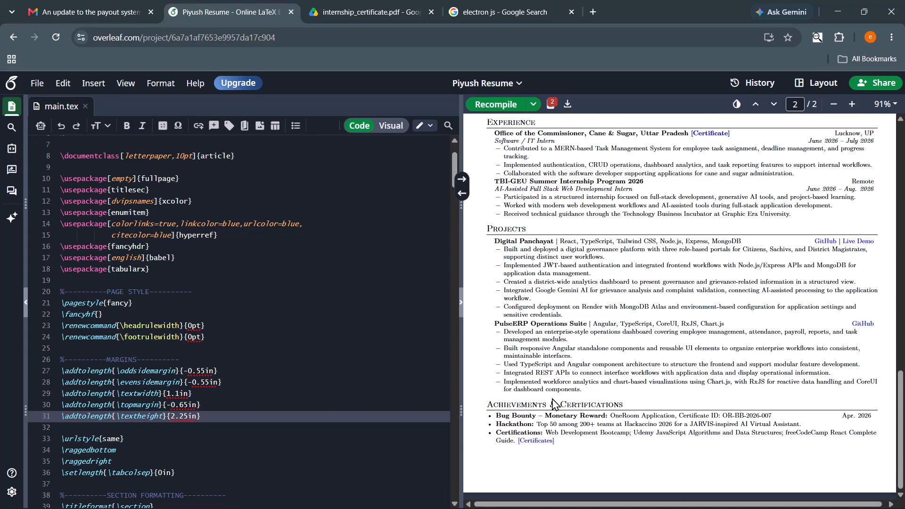
pyautogui.scroll(-1, 552, 398)
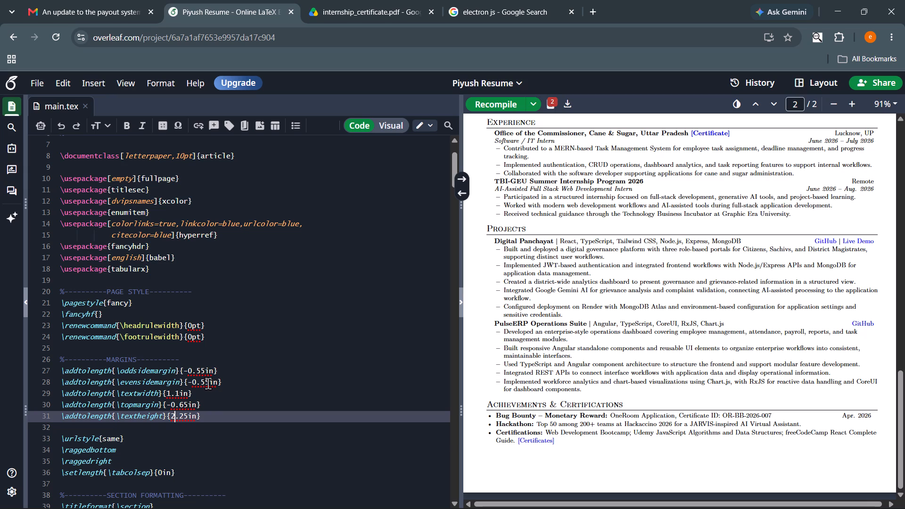
pyautogui.scroll(1, 206, 378)
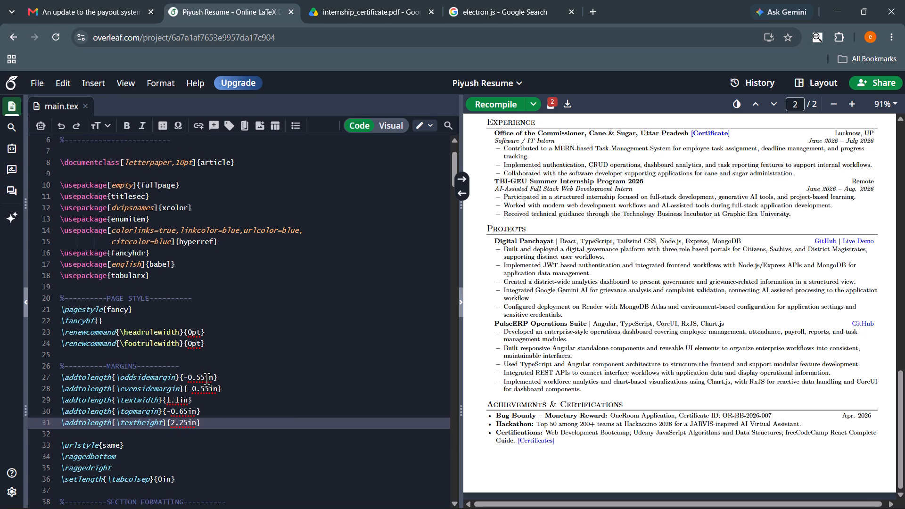
pyautogui.scroll(2, 206, 378)
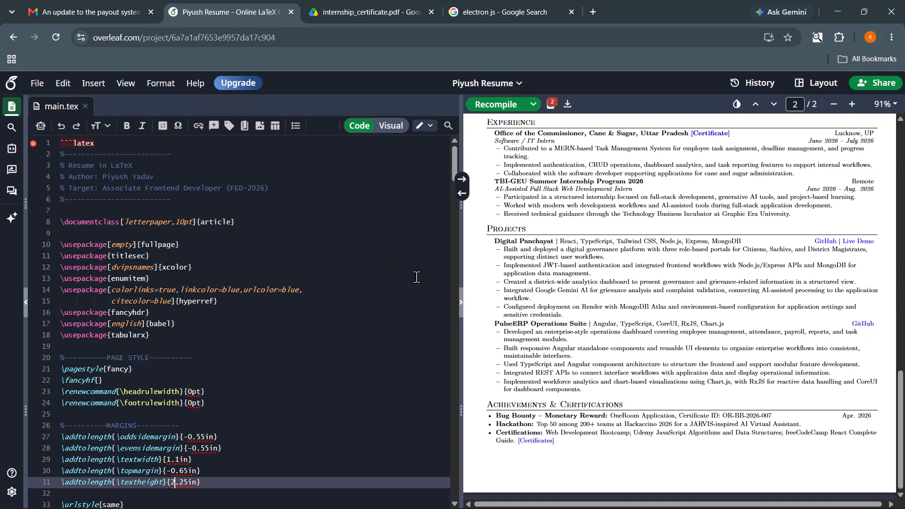
pyautogui.scroll(-1, 572, 296)
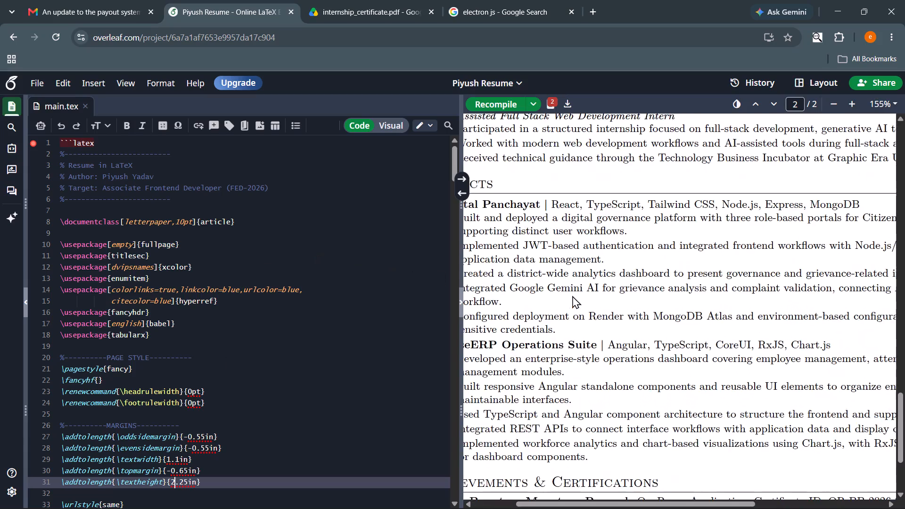
pyautogui.scroll(2, 572, 296)
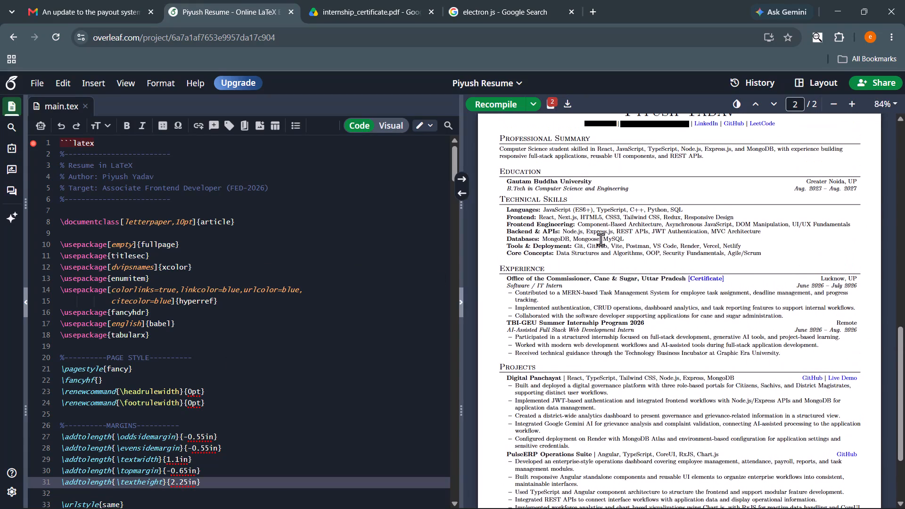
# Locate the Core Concepts skills line in the source from the resume preview.
pyautogui.doubleClick(594, 253)
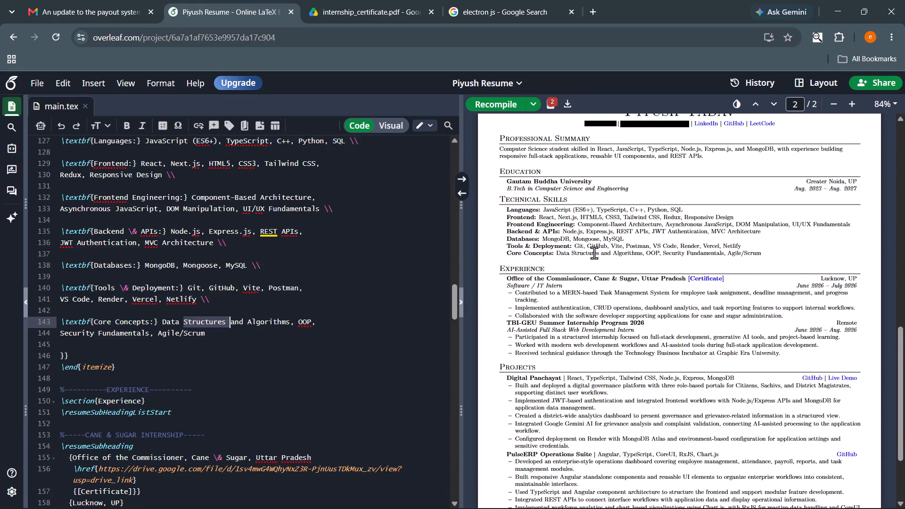
pyautogui.scroll(-2, 346, 397)
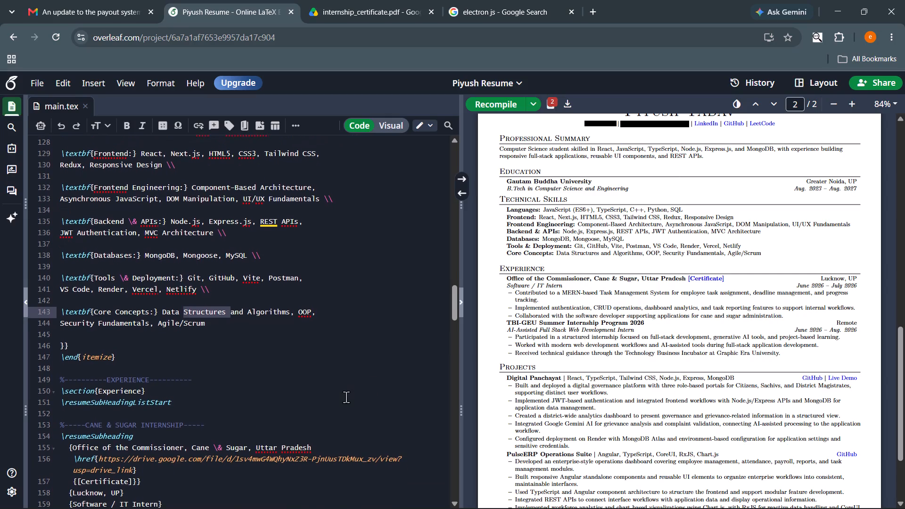
pyautogui.scroll(10, 346, 397)
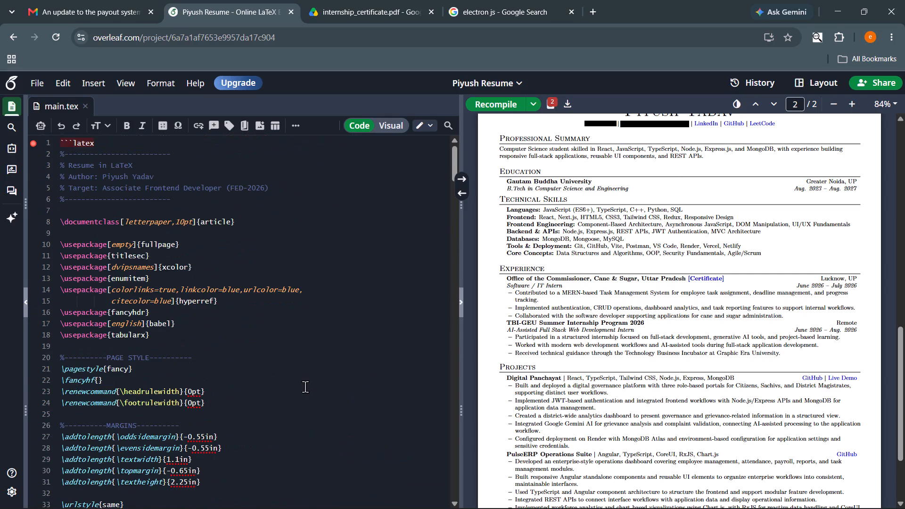
# Examine the source's margin settings, section formatting and custom command definitions for values that control the resume's spacing.
pyautogui.scroll(-4, 305, 386)
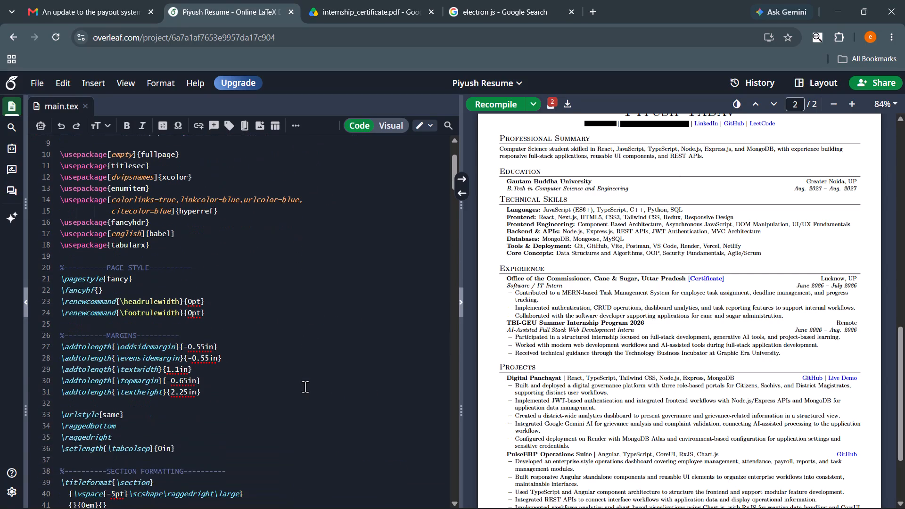
pyautogui.scroll(-1, 305, 386)
pyautogui.scroll(-2, 250, 405)
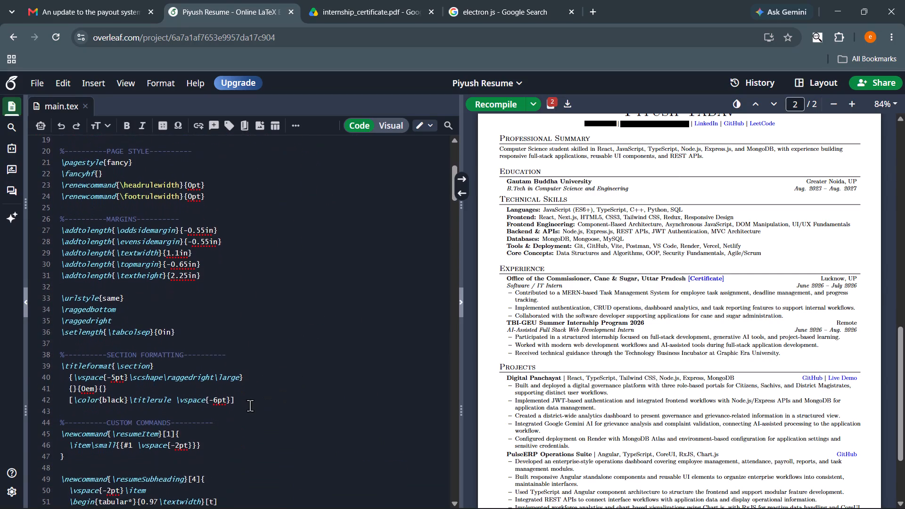
pyautogui.scroll(-1, 250, 405)
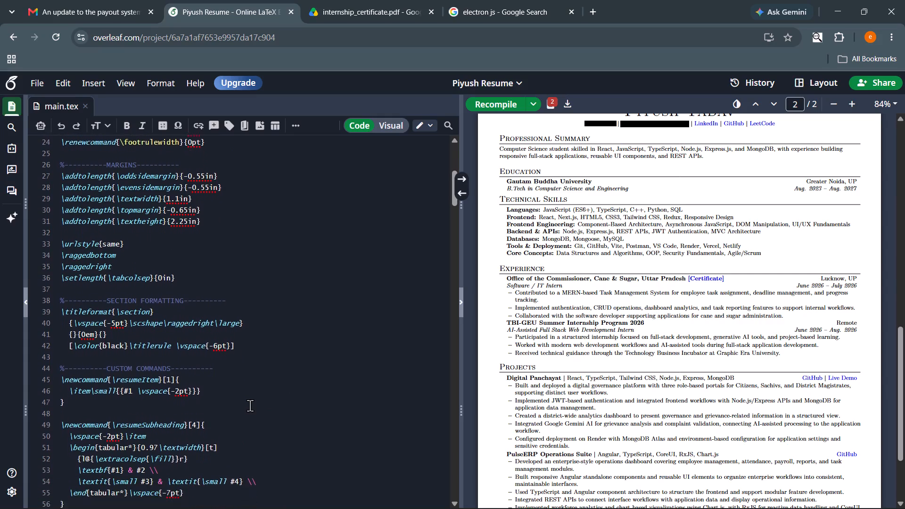
pyautogui.scroll(-2, 250, 405)
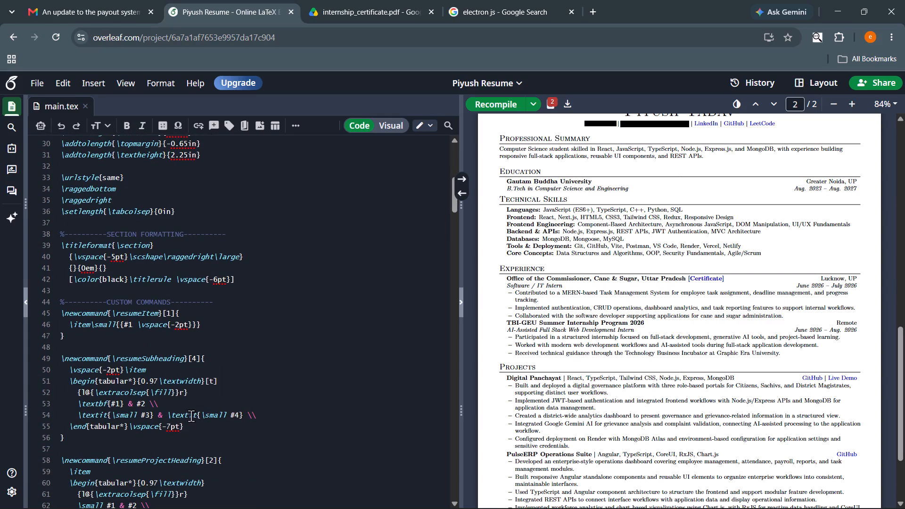
pyautogui.scroll(-1, 207, 448)
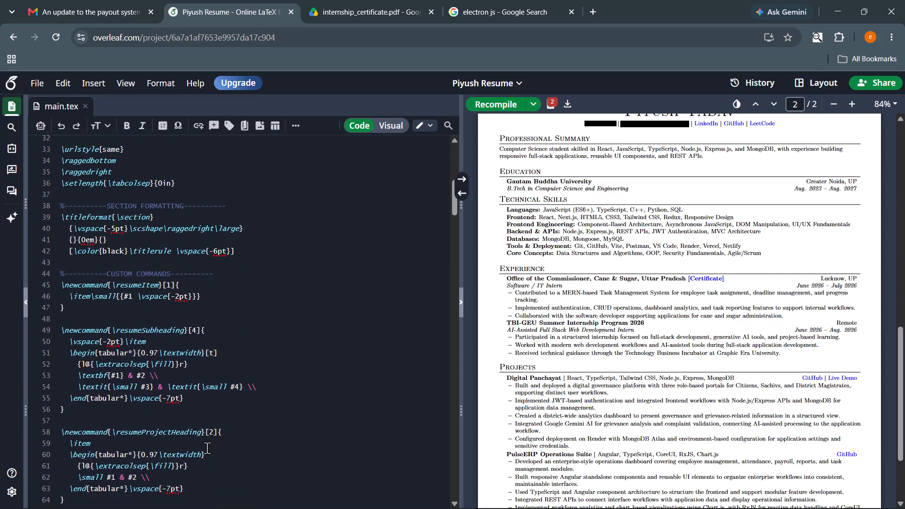
pyautogui.scroll(-2, 207, 448)
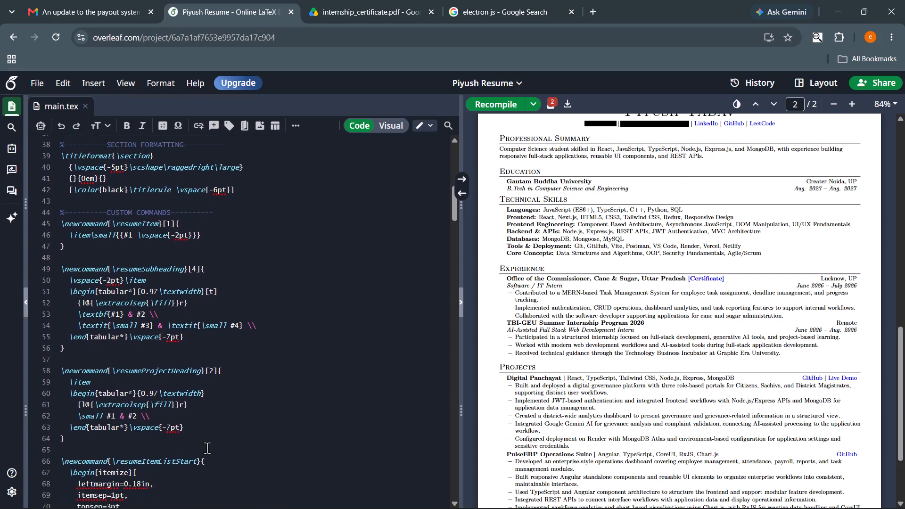
pyautogui.scroll(-3, 207, 448)
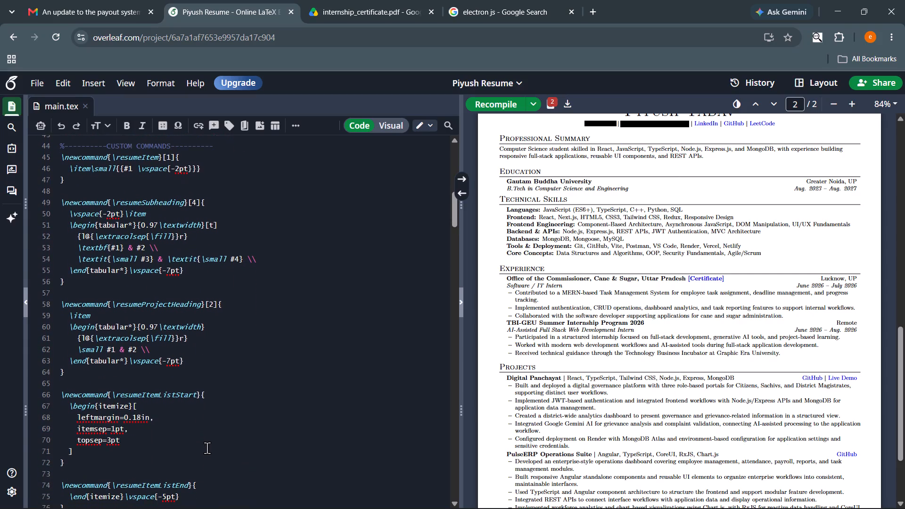
pyautogui.scroll(-3, 207, 448)
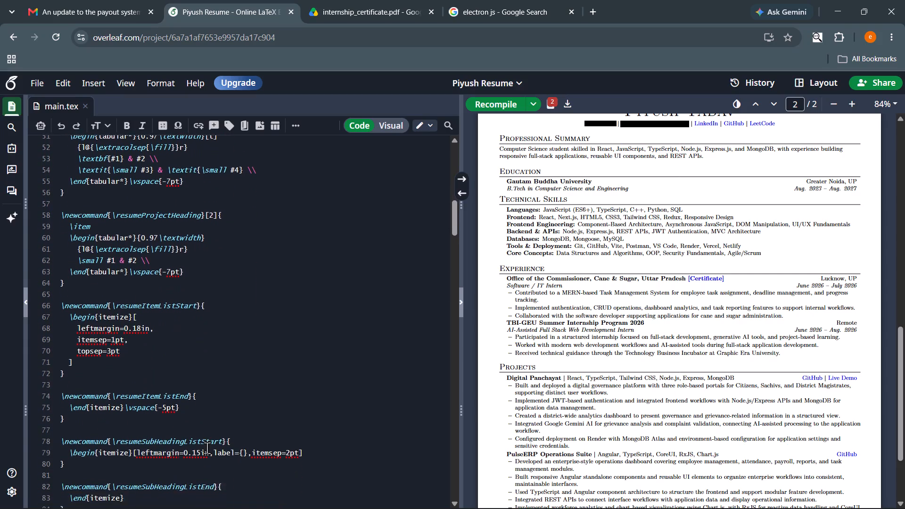
pyautogui.scroll(-1, 207, 448)
pyautogui.scroll(-2, 269, 469)
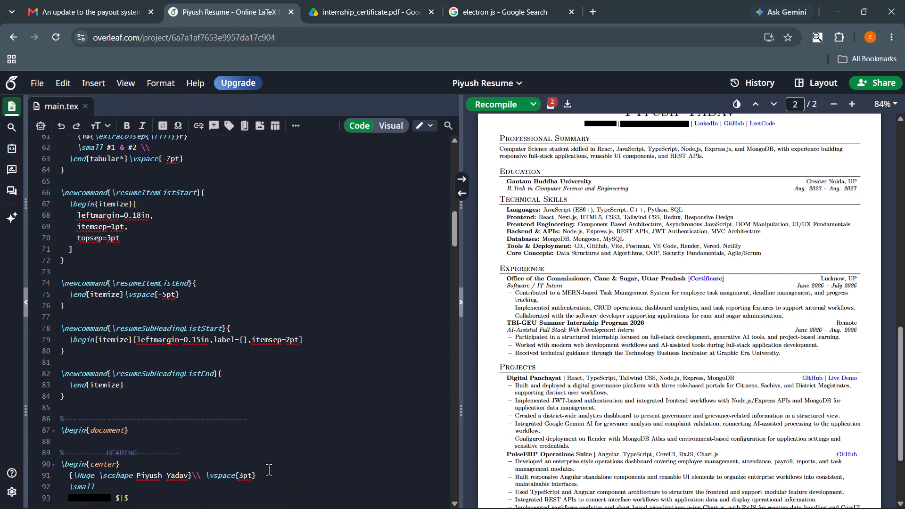
pyautogui.scroll(-3, 269, 469)
pyautogui.scroll(1, 269, 469)
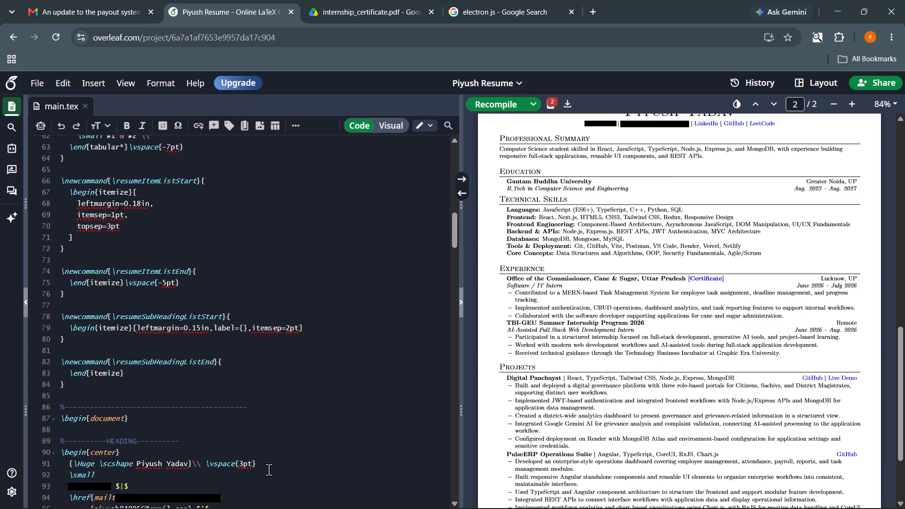
pyautogui.scroll(2, 269, 469)
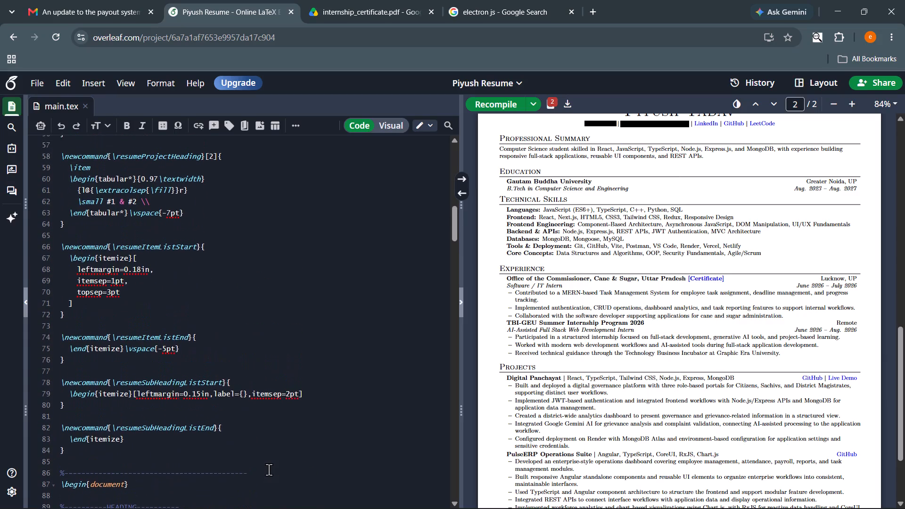
pyautogui.scroll(1, 269, 469)
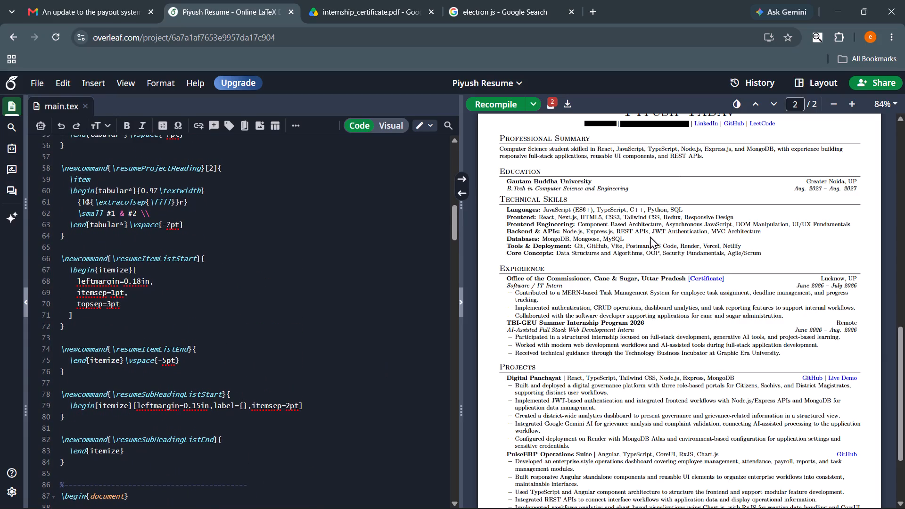
# Locate the Backend & APIs skills line in the source from the resume preview.
pyautogui.tripleClick(601, 242)
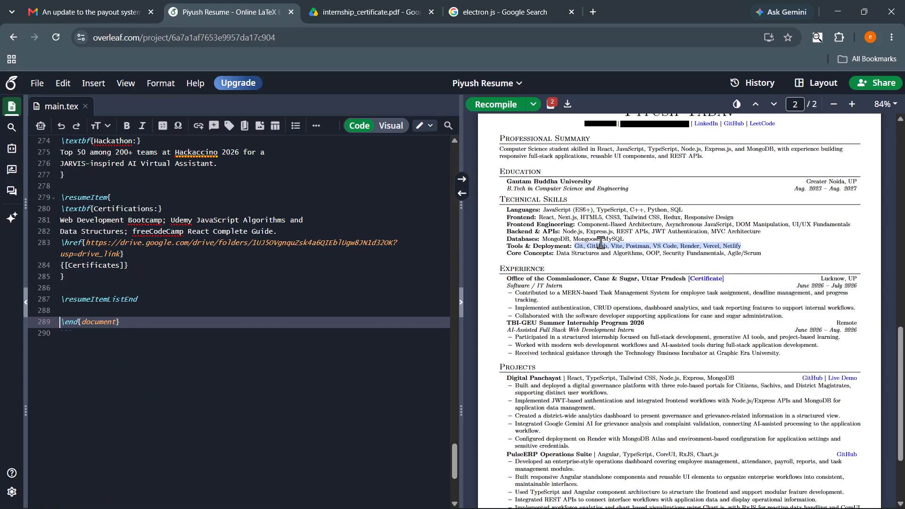
pyautogui.moveTo(601, 242); pyautogui.dragTo(592, 230)
pyautogui.tripleClick(592, 230)
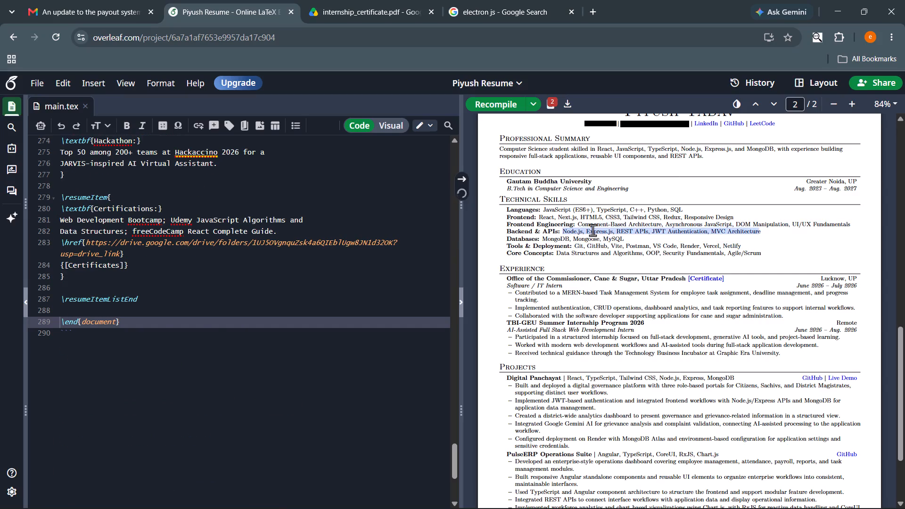
pyautogui.click(592, 230)
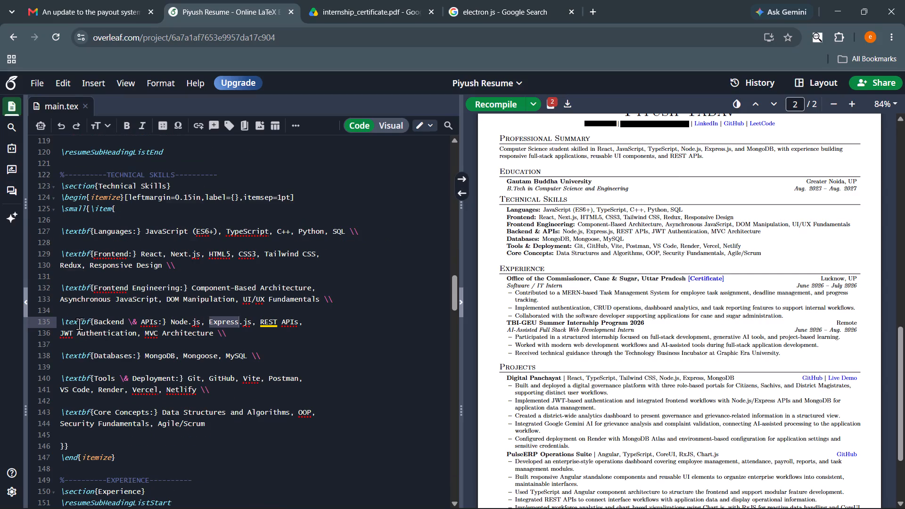
# Examine the margin and section-formatting spacing, ending with the cursor at the closing \vspace value of the \resumeSubheading command.
pyautogui.scroll(16, 79, 324)
pyautogui.scroll(-1, 121, 241)
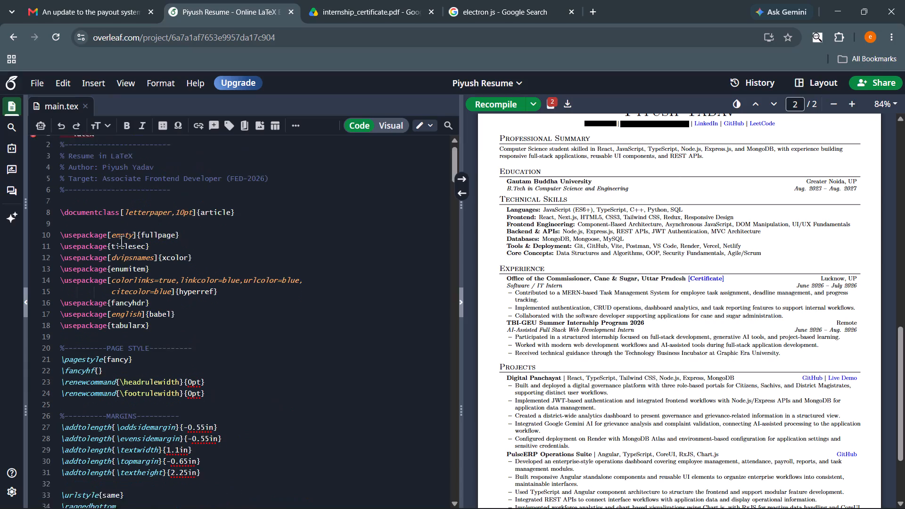
pyautogui.scroll(-1, 121, 241)
pyautogui.scroll(-1, 190, 340)
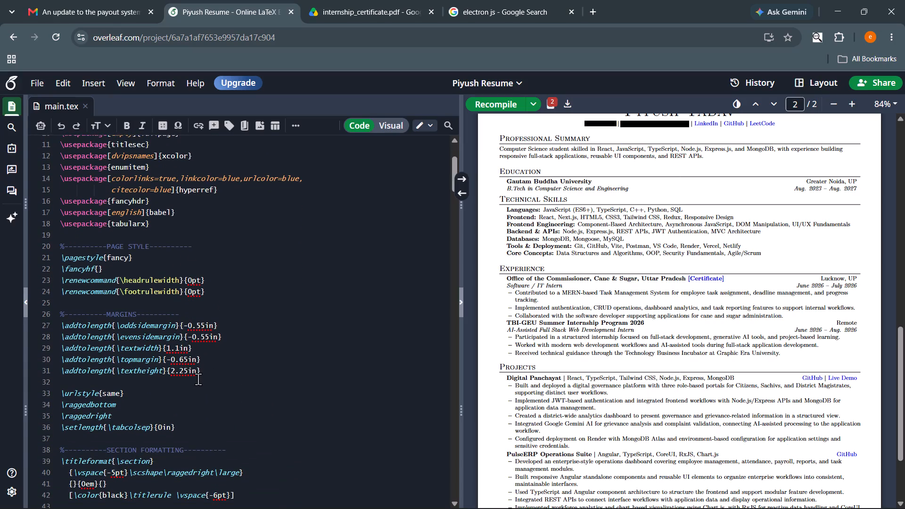
pyautogui.scroll(-3, 198, 379)
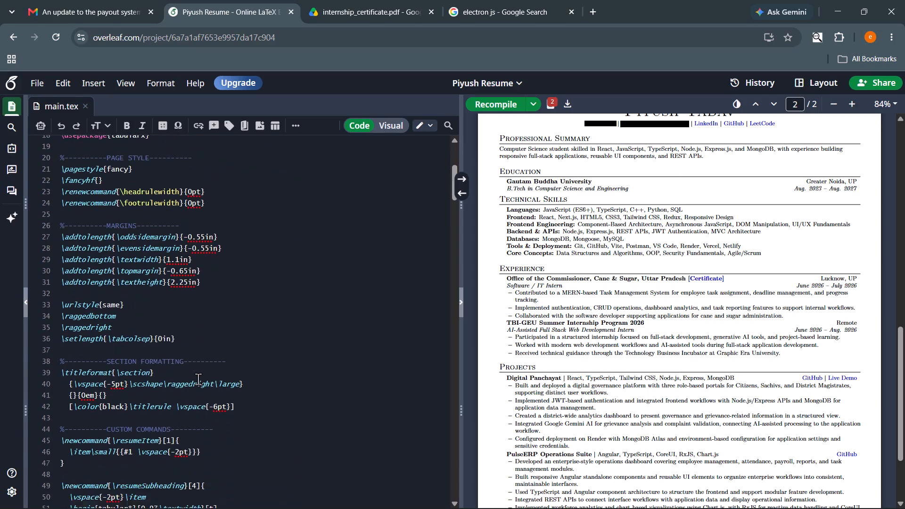
pyautogui.scroll(-1, 198, 379)
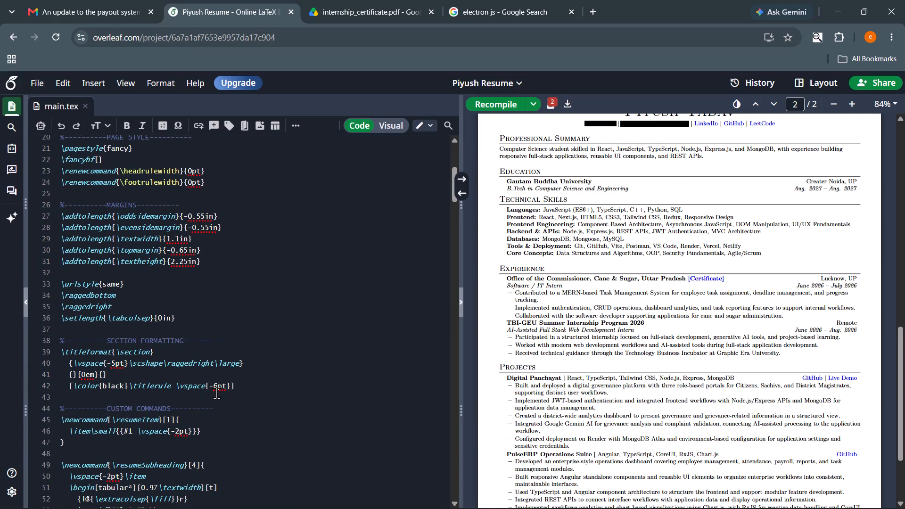
pyautogui.scroll(-1, 206, 393)
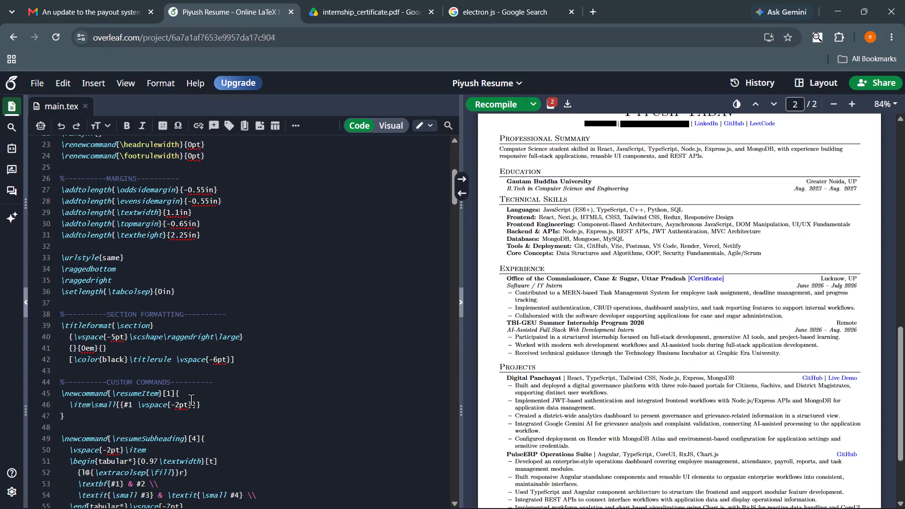
pyautogui.scroll(-1, 191, 400)
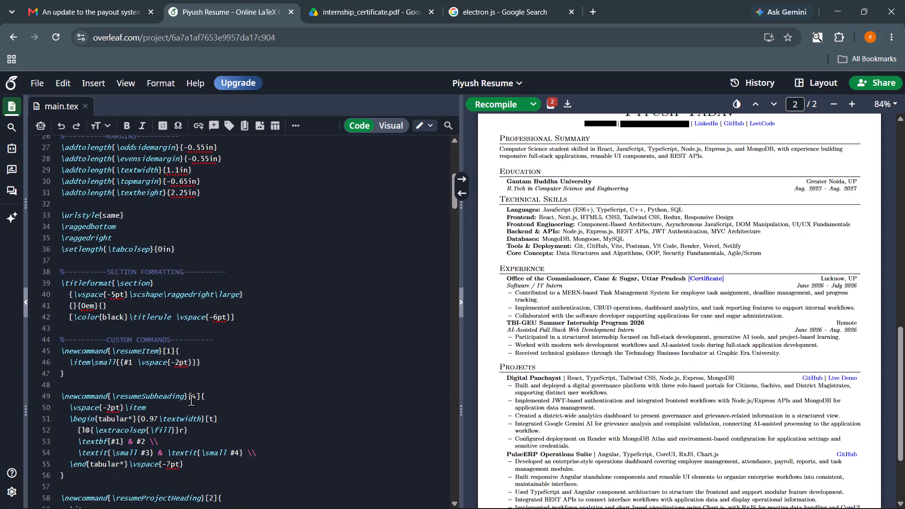
pyautogui.scroll(-2, 191, 400)
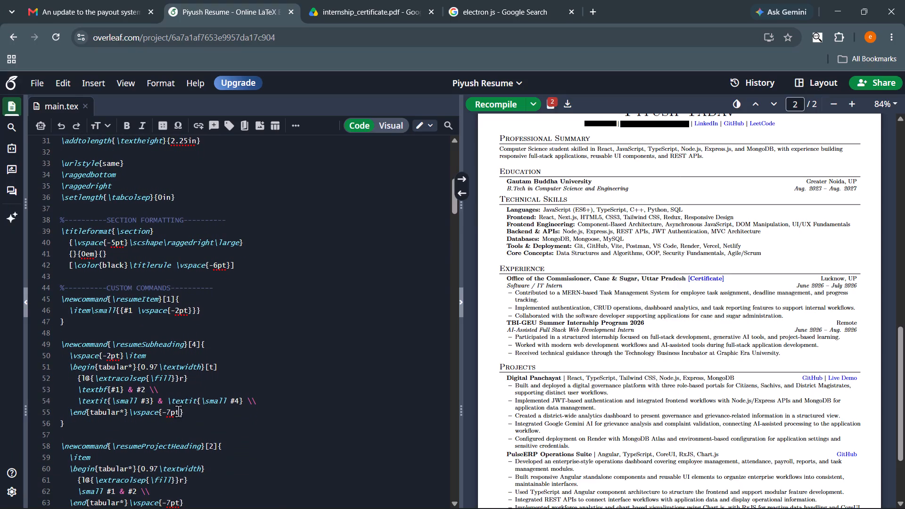
pyautogui.click(173, 411)
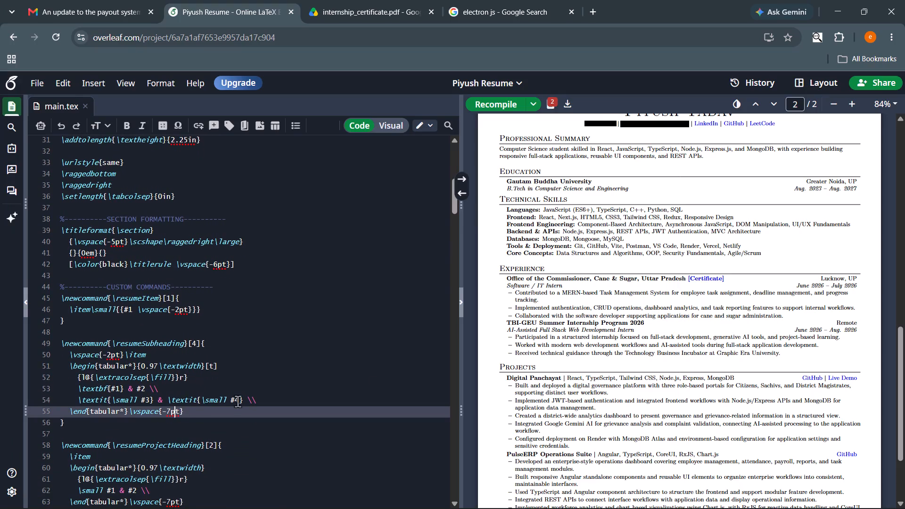
# Review the resume preview from the professional summary through Achievements & Certifications to check spacing and page fit.
pyautogui.scroll(-1, 563, 333)
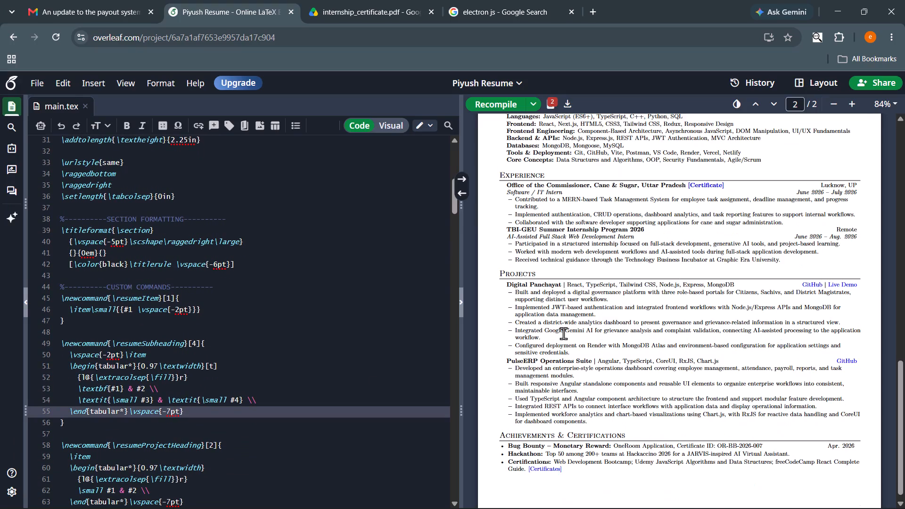
pyautogui.scroll(-1, 563, 333)
pyautogui.scroll(1, 563, 333)
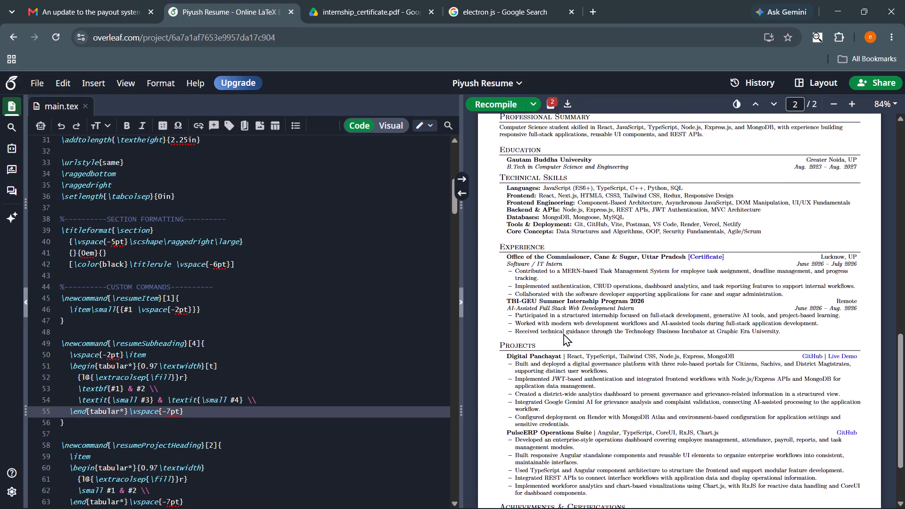
pyautogui.scroll(1, 563, 333)
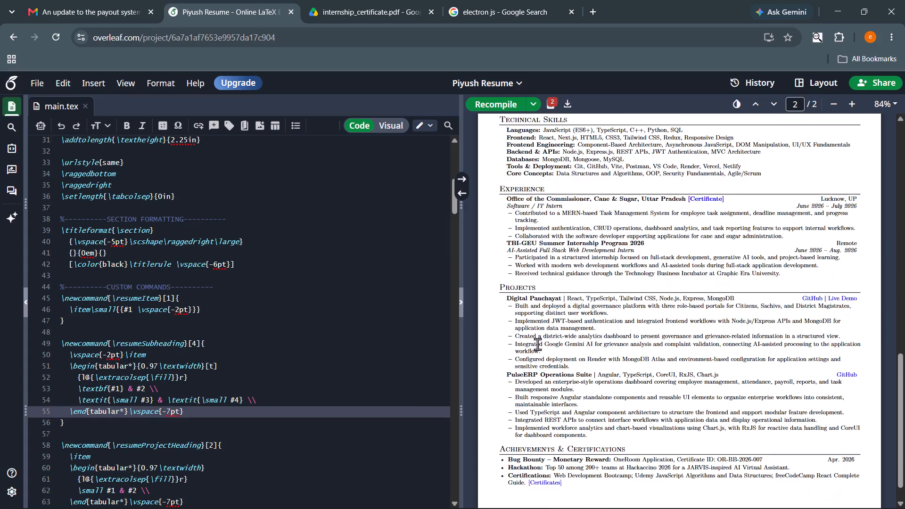
pyautogui.scroll(1, 537, 344)
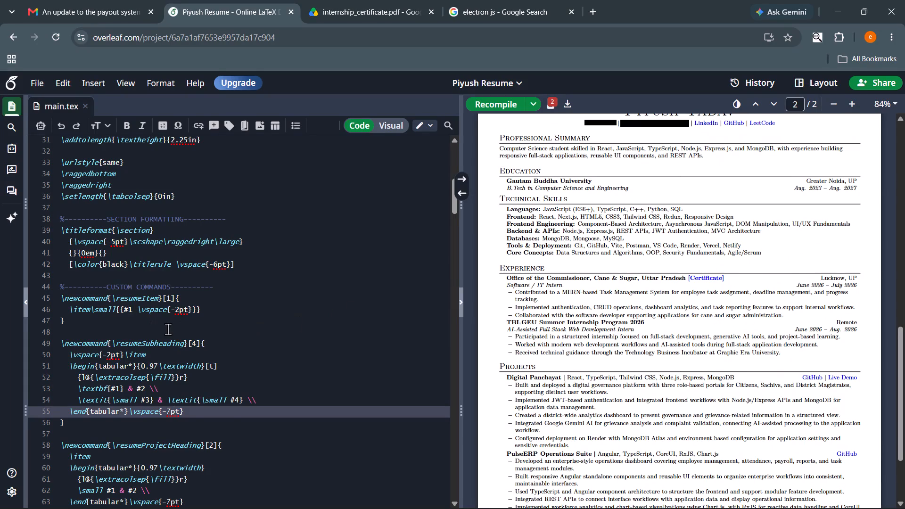
# Examine the spacing values in the \resumeProjectHeading, \resumeItemListStart, \resumeItemListEnd and \resumeSubHeadingListStart definitions.
pyautogui.scroll(-2, 196, 429)
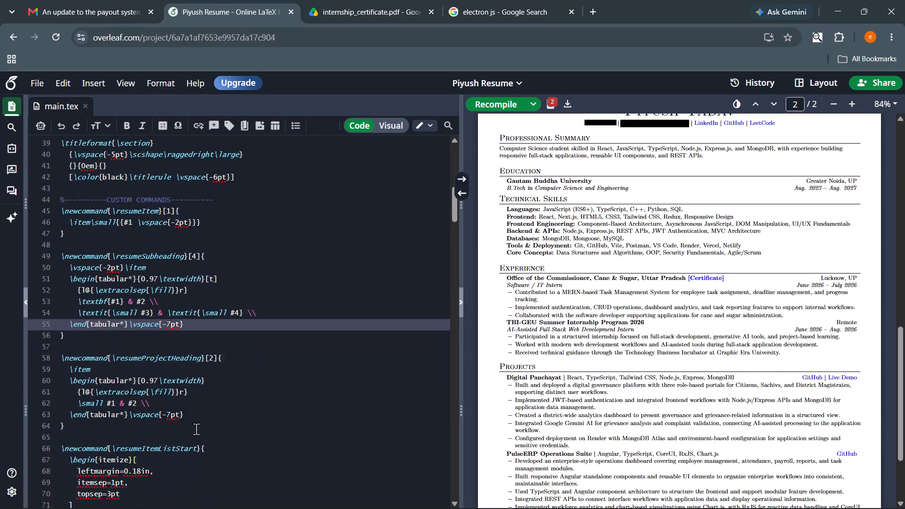
pyautogui.scroll(-5, 196, 429)
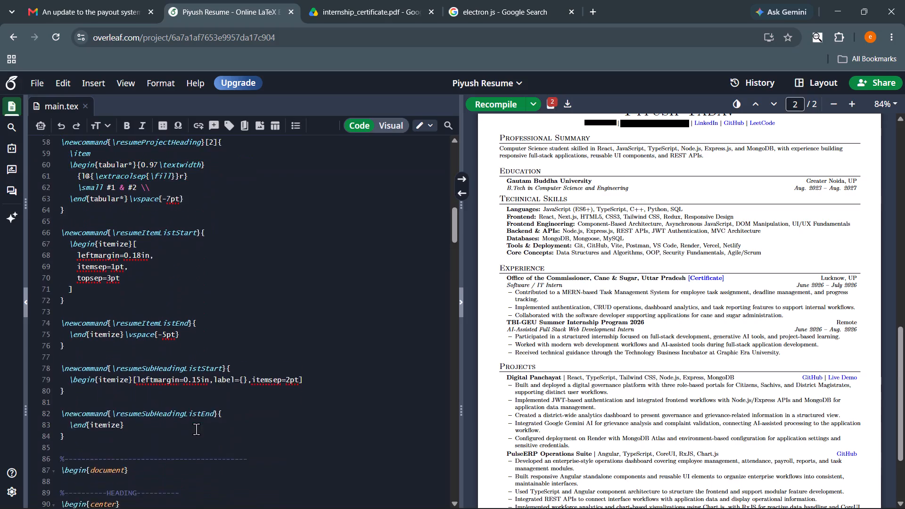
pyautogui.scroll(-2, 196, 429)
pyautogui.scroll(2, 196, 429)
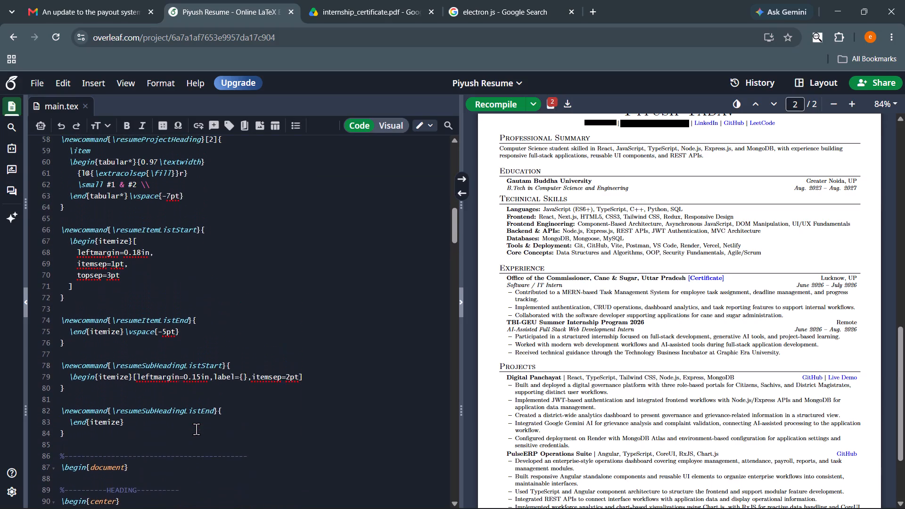
pyautogui.scroll(2, 196, 429)
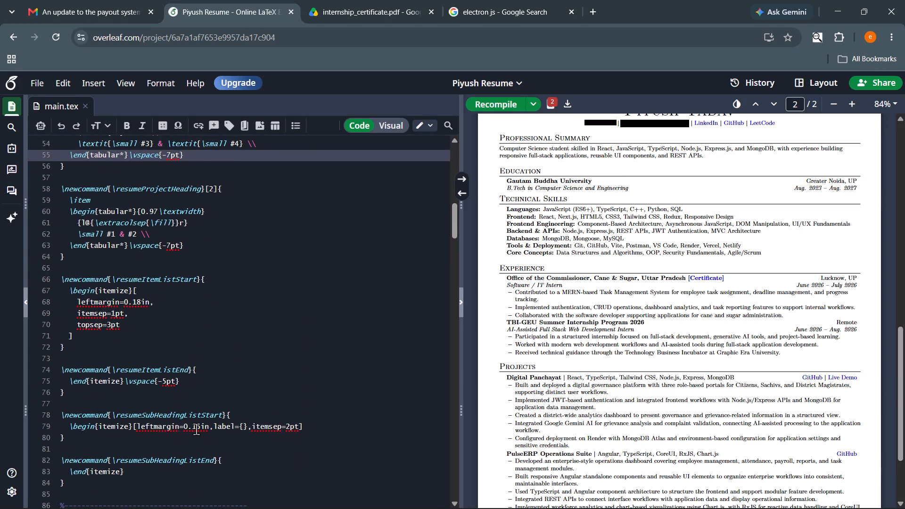
pyautogui.scroll(1, 196, 429)
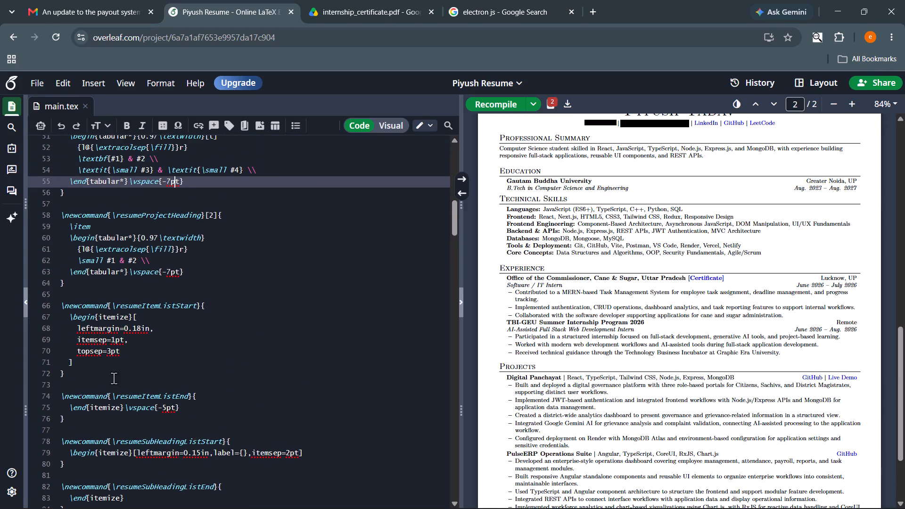
# Examine the spacing values in the source from the item-list commands back up to the section-formatting block.
pyautogui.scroll(1, 115, 354)
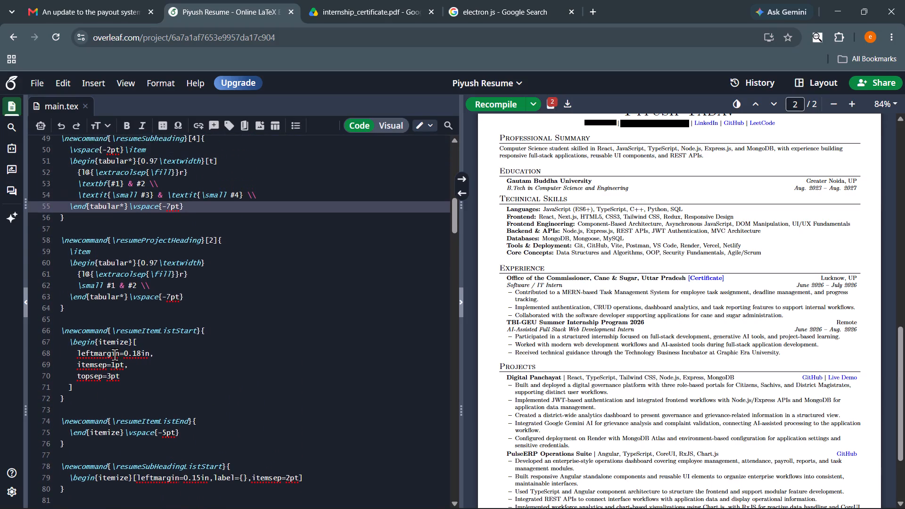
pyautogui.scroll(1, 169, 302)
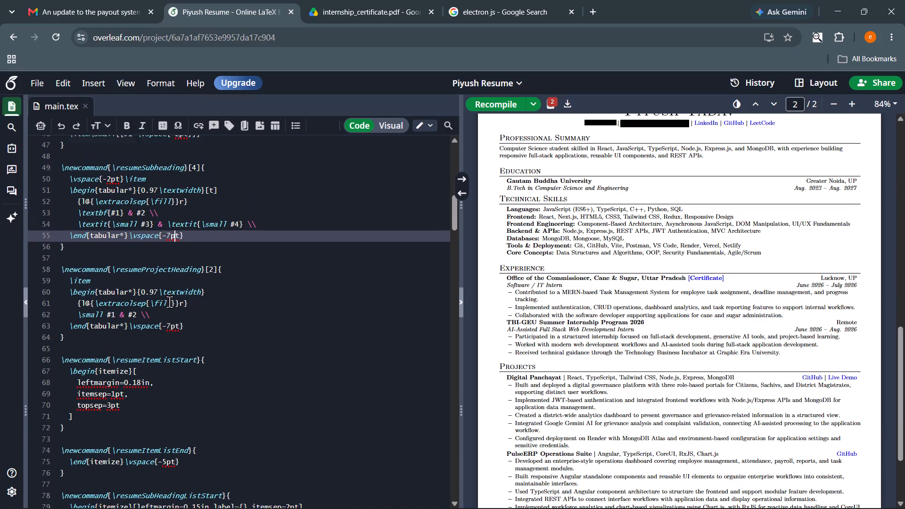
pyautogui.scroll(2, 169, 302)
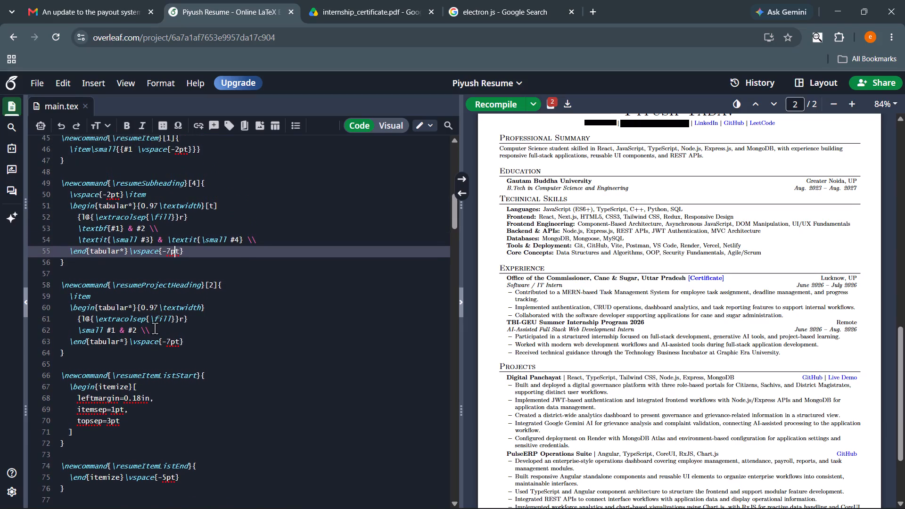
pyautogui.scroll(2, 155, 328)
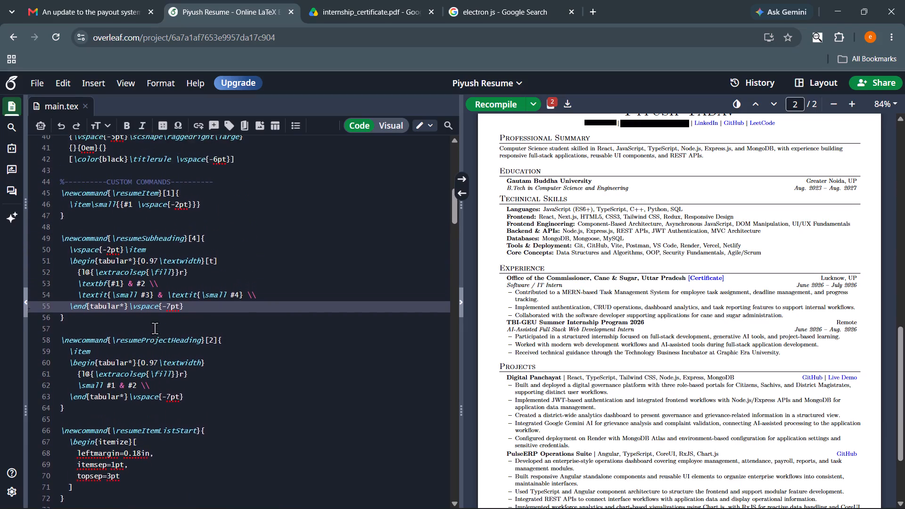
pyautogui.scroll(2, 155, 328)
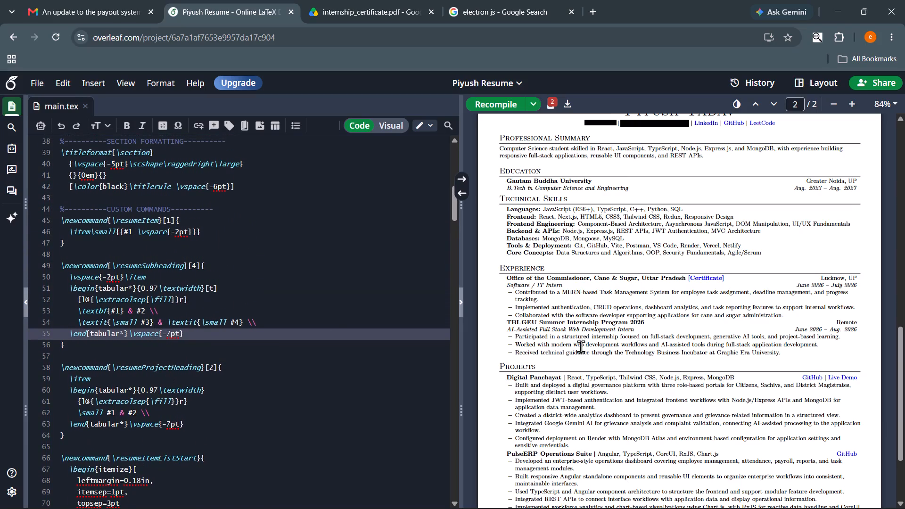
# Review the resume preview across both pages to check the page flow and where the resume content starts.
pyautogui.scroll(-2, 589, 350)
pyautogui.scroll(1, 589, 368)
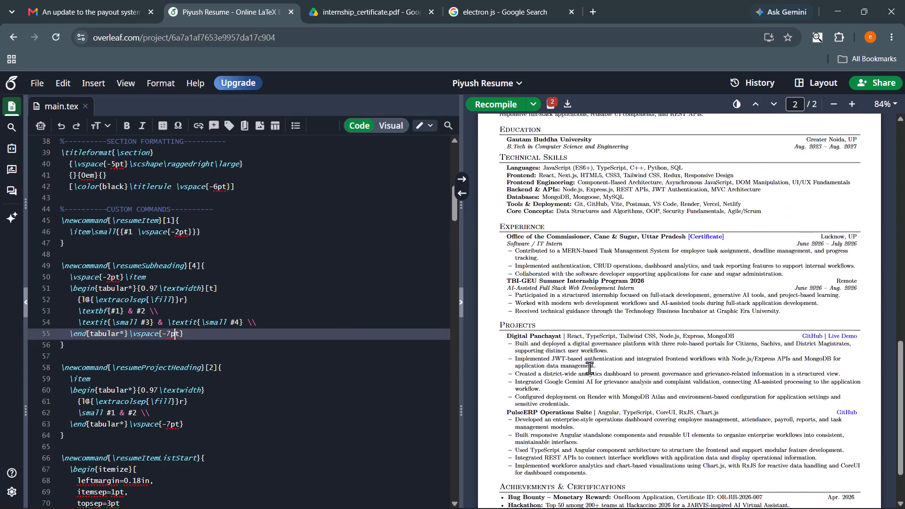
pyautogui.scroll(1, 589, 368)
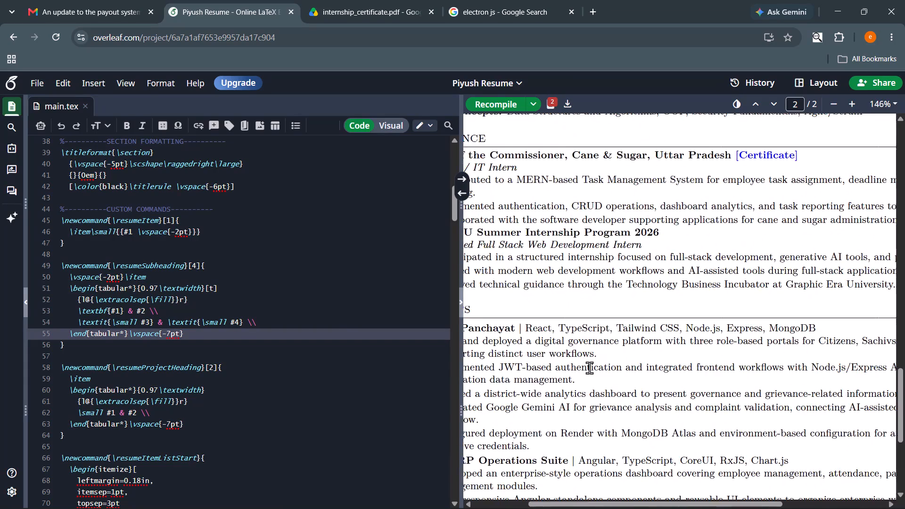
pyautogui.scroll(4, 589, 368)
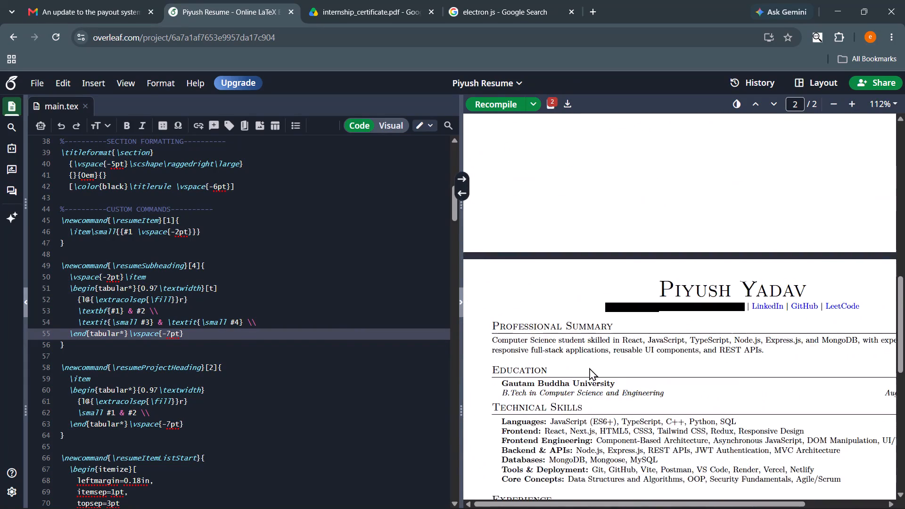
pyautogui.scroll(-1, 589, 368)
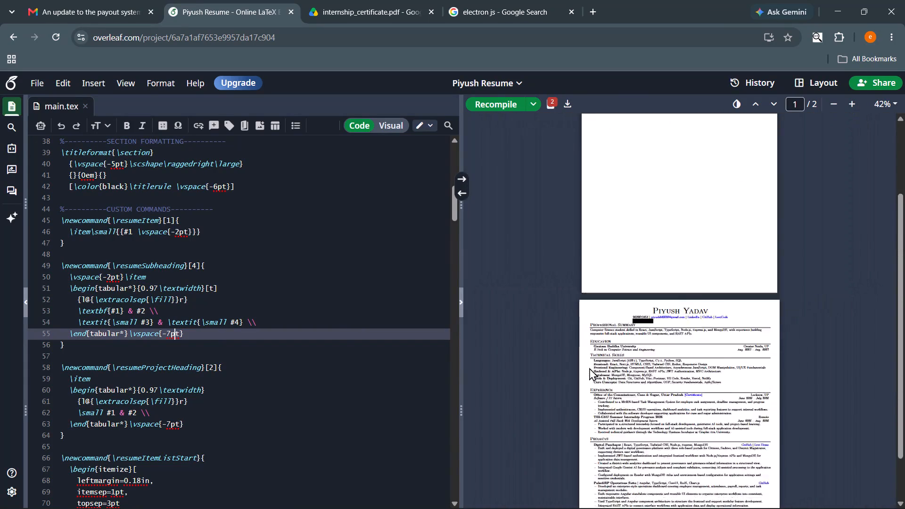
pyautogui.scroll(-4, 589, 368)
pyautogui.scroll(6, 589, 368)
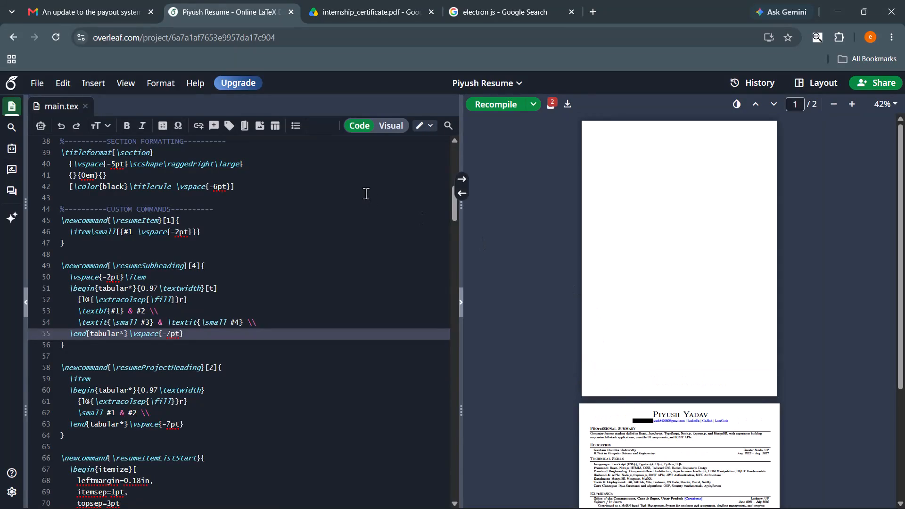
# Remove the stray ```latex code-fence text from the first line of main.tex.
pyautogui.scroll(7, 366, 193)
pyautogui.doubleClick(137, 140)
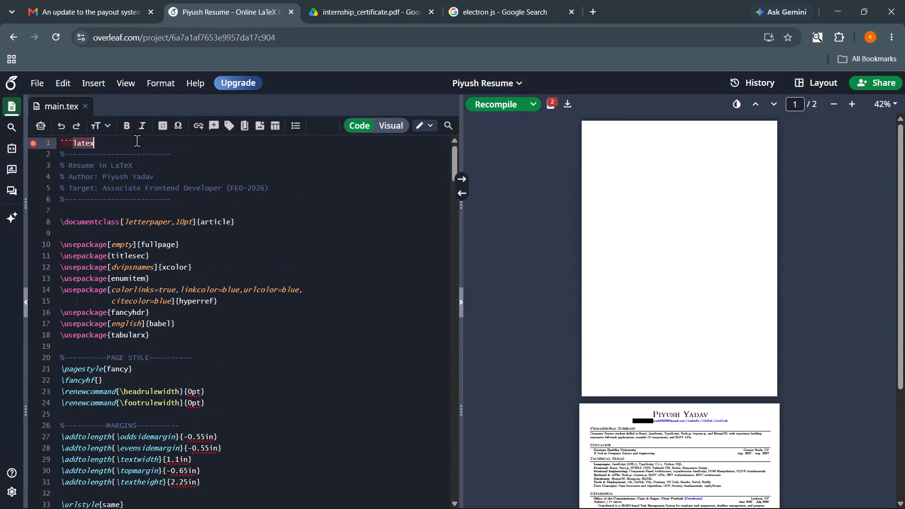
pyautogui.press('BackSpace')
pyautogui.press('BackSpace')
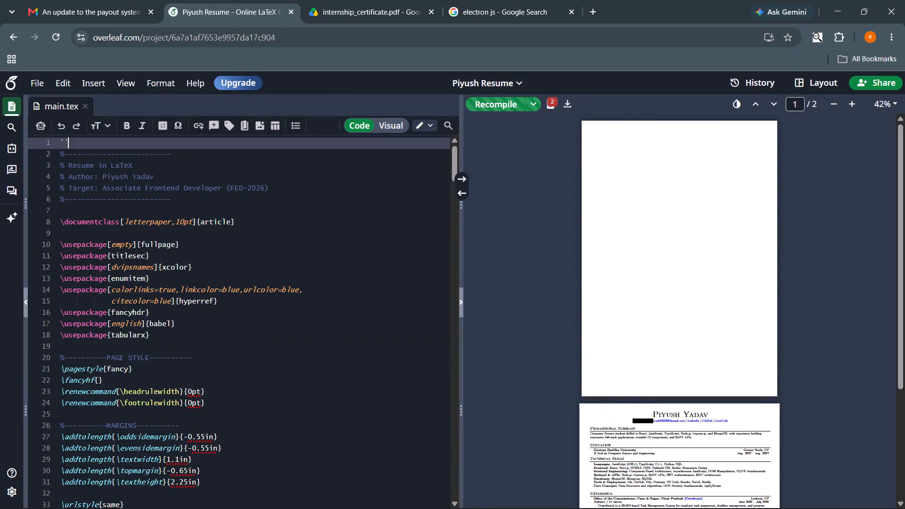
pyautogui.press('BackSpace')
pyautogui.press('BackSpace')
# Delete the comment header with the resume title, author and target lines above \documentclass.
pyautogui.press('Down')
pyautogui.press('Down')
pyautogui.press('Down')
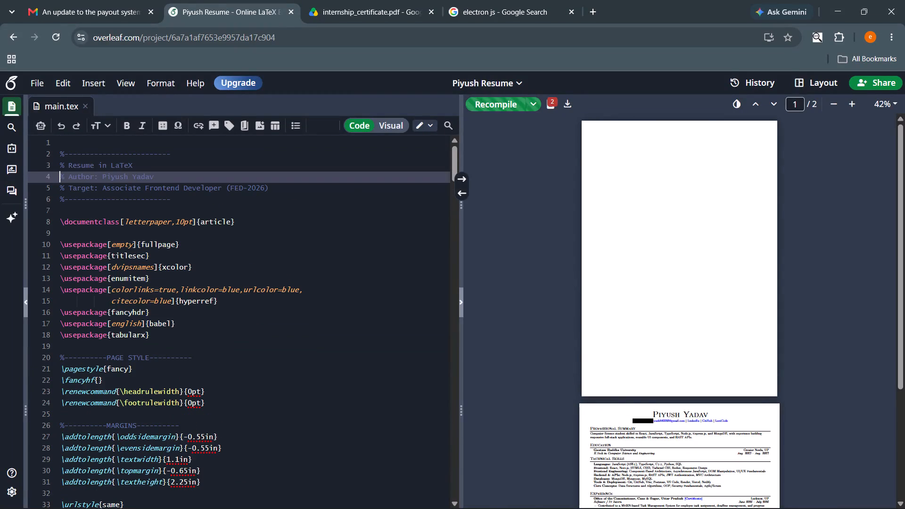
pyautogui.press('Down')
pyautogui.press('Down')
pyautogui.press('Down')
pyautogui.press('BackSpace')
pyautogui.press('BackSpace')
pyautogui.press('BackSpace')
pyautogui.press('BackSpace')
pyautogui.press('BackSpace')
pyautogui.press('BackSpace')
pyautogui.press('BackSpace')
pyautogui.press('BackSpace')
pyautogui.press('BackSpace')
pyautogui.press('BackSpace')
pyautogui.press('BackSpace')
pyautogui.press('BackSpace')
pyautogui.press('BackSpace')
pyautogui.press('BackSpace')
pyautogui.press('BackSpace')
pyautogui.press('BackSpace')
pyautogui.press('BackSpace')
pyautogui.press('BackSpace')
pyautogui.press('BackSpace')
pyautogui.press('BackSpace')
pyautogui.press('BackSpace')
pyautogui.press('BackSpace')
pyautogui.press('BackSpace')
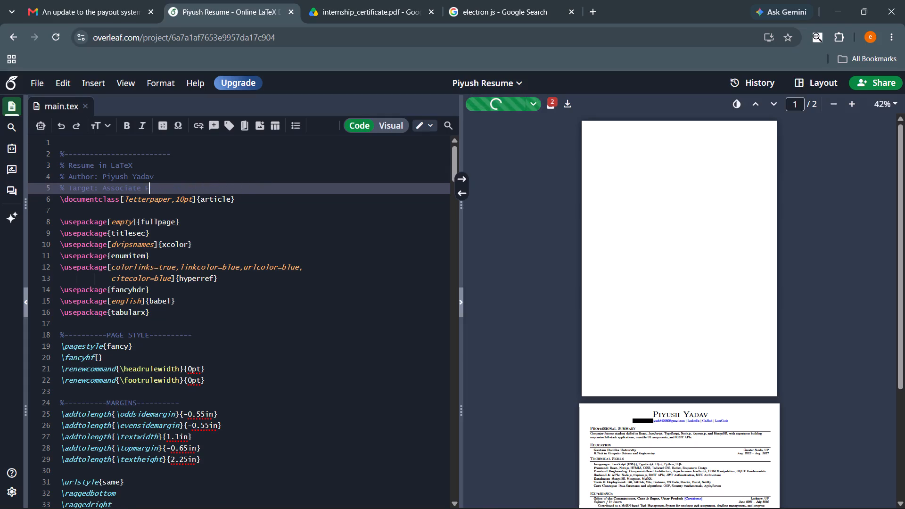
pyautogui.press('BackSpace')
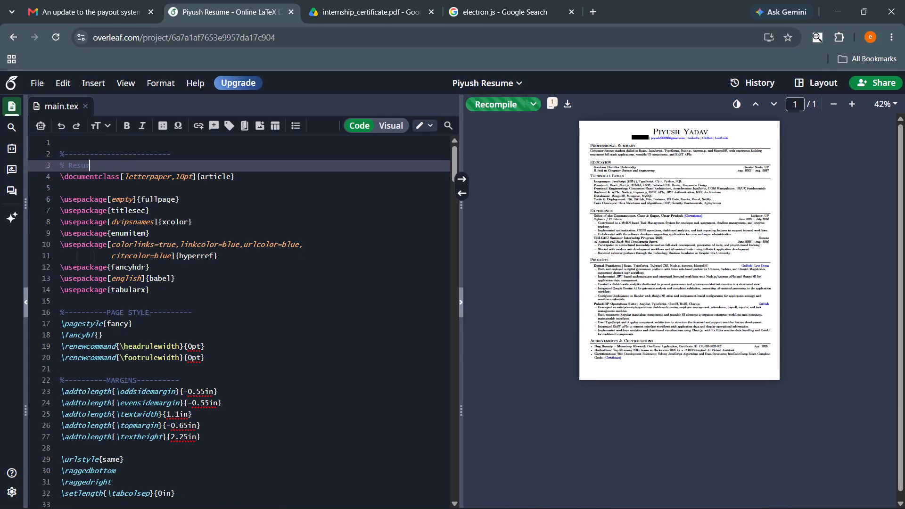
pyautogui.press('BackSpace')
pyautogui.press('BackSpace')
pyautogui.press('BackSpace')
pyautogui.press('BackSpace')
pyautogui.press('BackSpace')
pyautogui.press('BackSpace')
pyautogui.press('BackSpace')
pyautogui.press('BackSpace')
pyautogui.press('BackSpace')
pyautogui.press('BackSpace')
pyautogui.press('BackSpace')
pyautogui.press('BackSpace')
pyautogui.press('BackSpace')
pyautogui.press('BackSpace')
pyautogui.press('BackSpace')
pyautogui.press('BackSpace')
pyautogui.press('BackSpace')
pyautogui.press('BackSpace')
pyautogui.press('BackSpace')
pyautogui.press('BackSpace')
pyautogui.press('BackSpace')
pyautogui.press('BackSpace')
pyautogui.press('BackSpace')
pyautogui.press('BackSpace')
pyautogui.press('BackSpace')
pyautogui.press('BackSpace')
pyautogui.press('BackSpace')
pyautogui.press('BackSpace')
pyautogui.press('BackSpace')
pyautogui.press('BackSpace')
pyautogui.press('BackSpace')
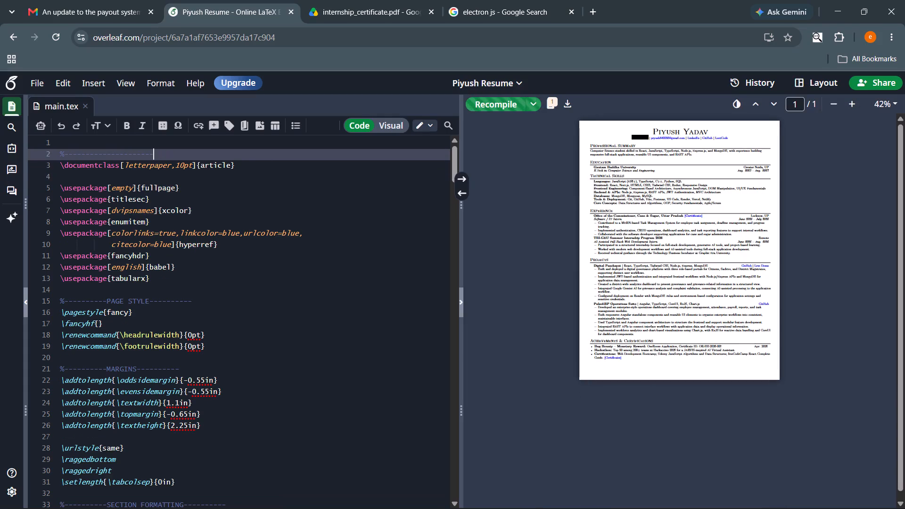
pyautogui.press('BackSpace')
pyautogui.press('BackSpace')
pyautogui.press('BackSpace')
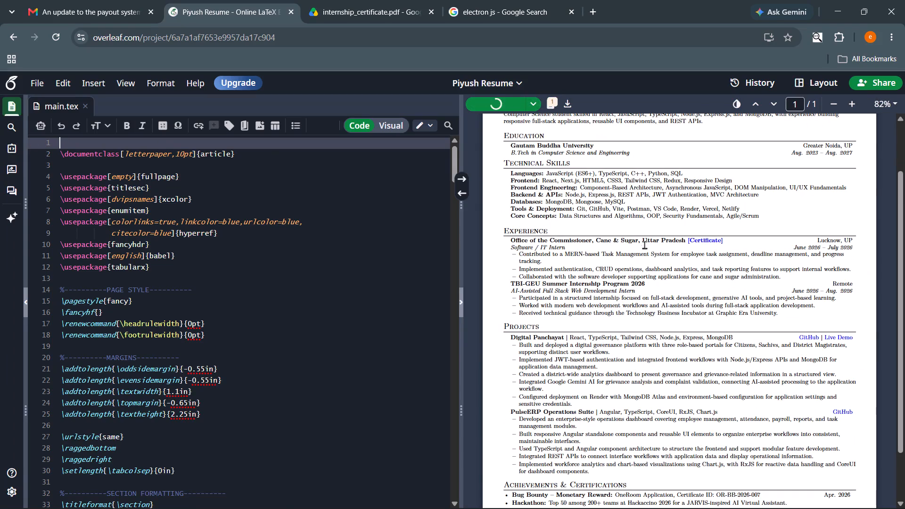
# Examine the source around the Education and Technical Skills sections, the margin lengths and the section-formatting values.
pyautogui.click(594, 202)
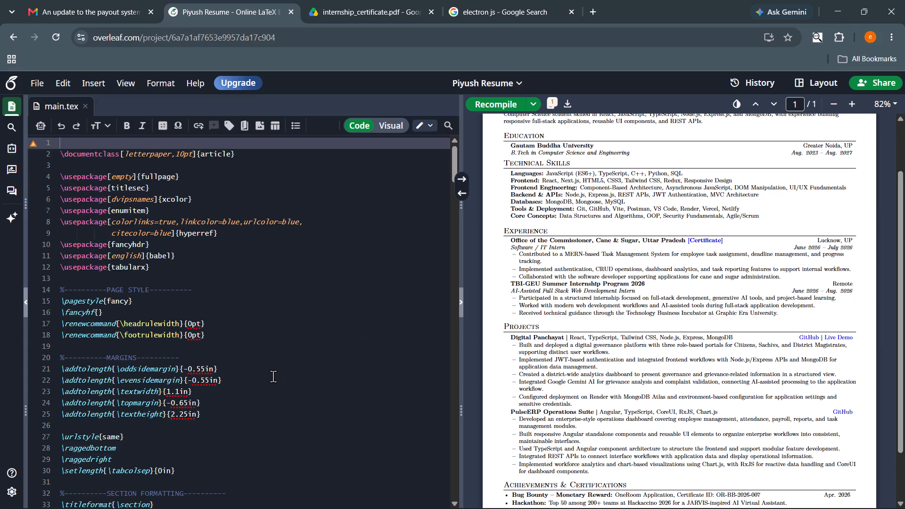
pyautogui.scroll(-1, 273, 376)
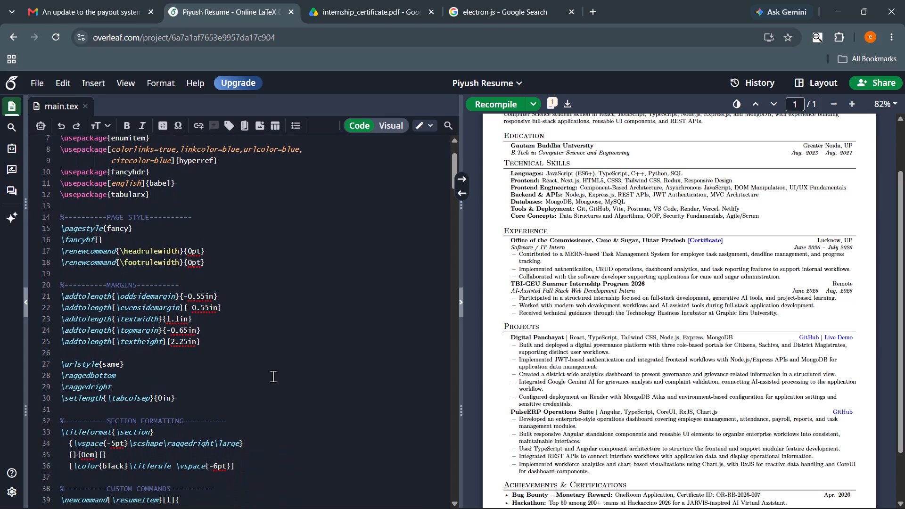
pyautogui.scroll(-1, 273, 376)
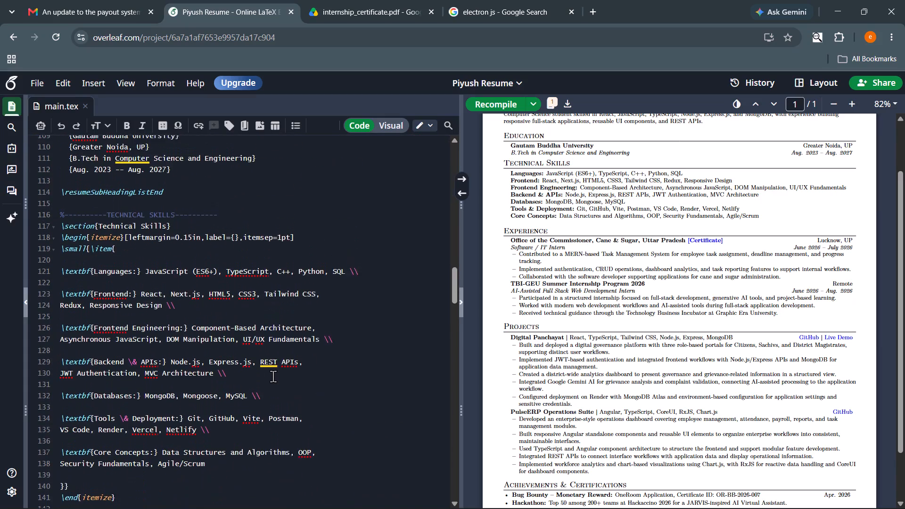
pyautogui.scroll(1, 273, 376)
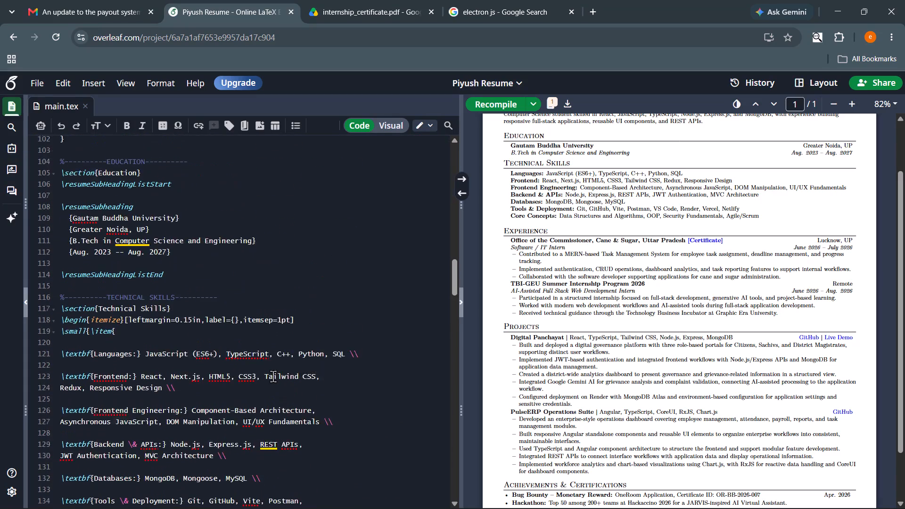
pyautogui.scroll(11, 273, 376)
pyautogui.scroll(2, 216, 249)
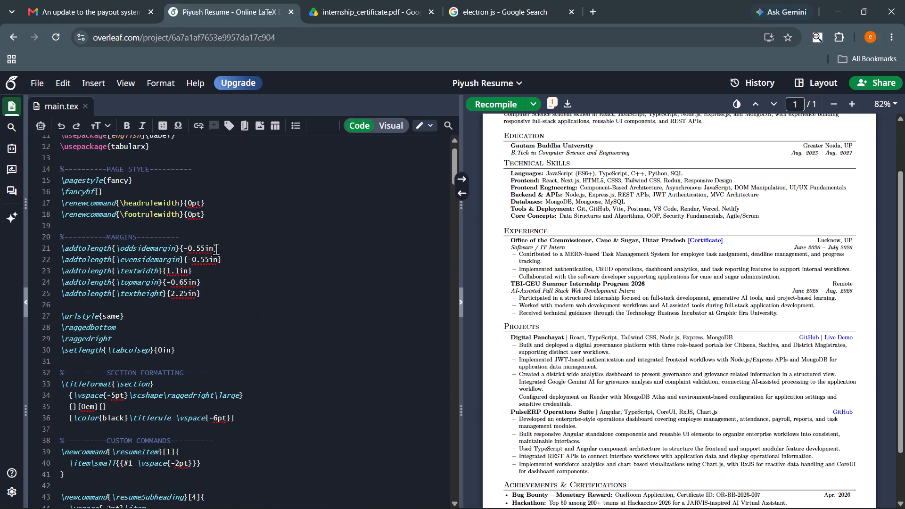
pyautogui.scroll(1, 216, 249)
pyautogui.scroll(-1, 146, 308)
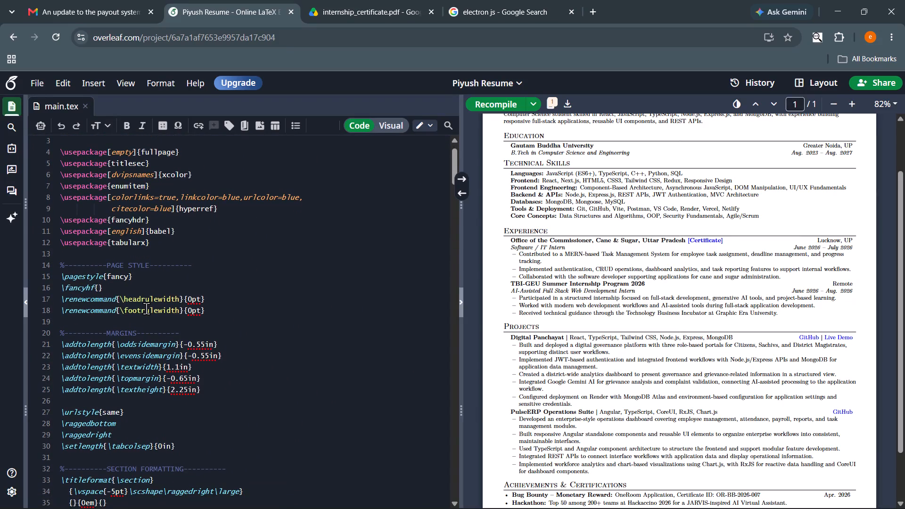
pyautogui.scroll(-2, 146, 308)
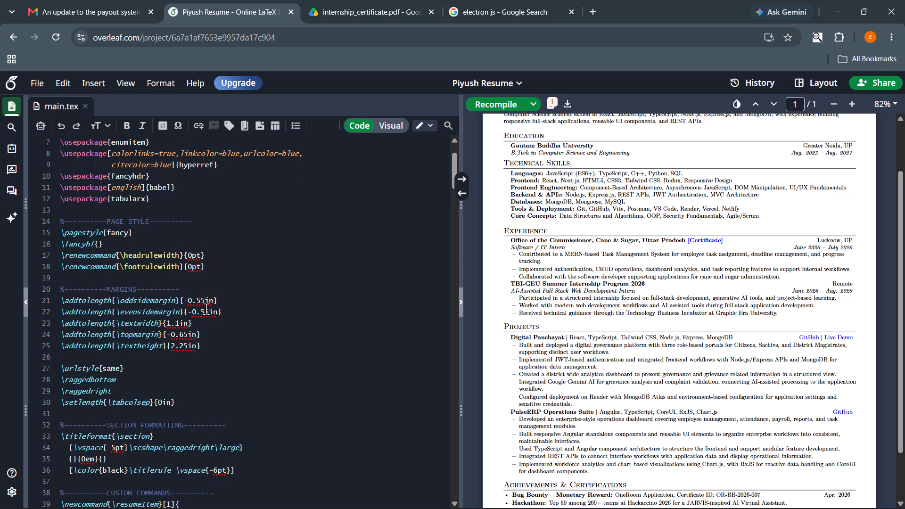
pyautogui.scroll(-2, 210, 321)
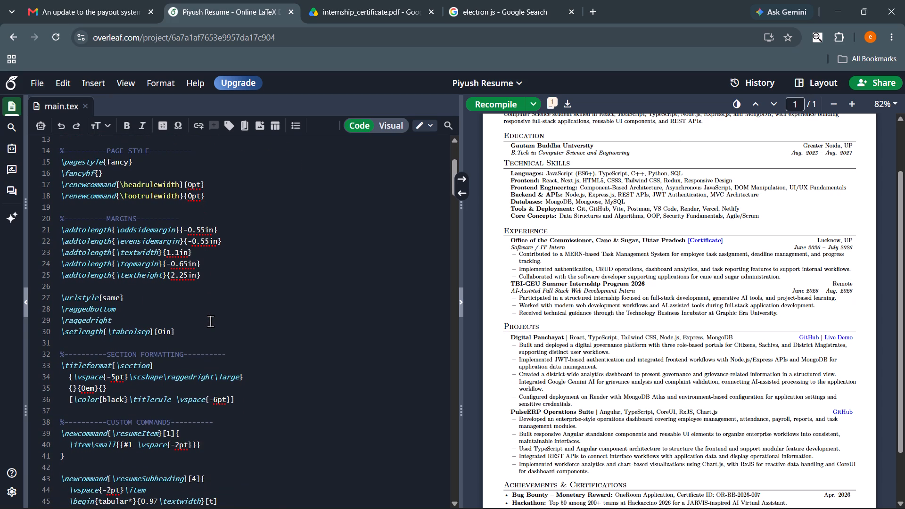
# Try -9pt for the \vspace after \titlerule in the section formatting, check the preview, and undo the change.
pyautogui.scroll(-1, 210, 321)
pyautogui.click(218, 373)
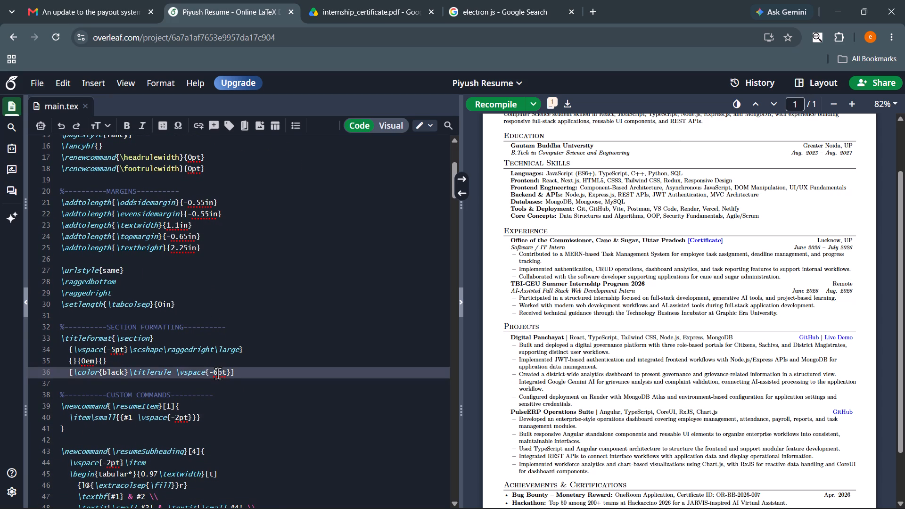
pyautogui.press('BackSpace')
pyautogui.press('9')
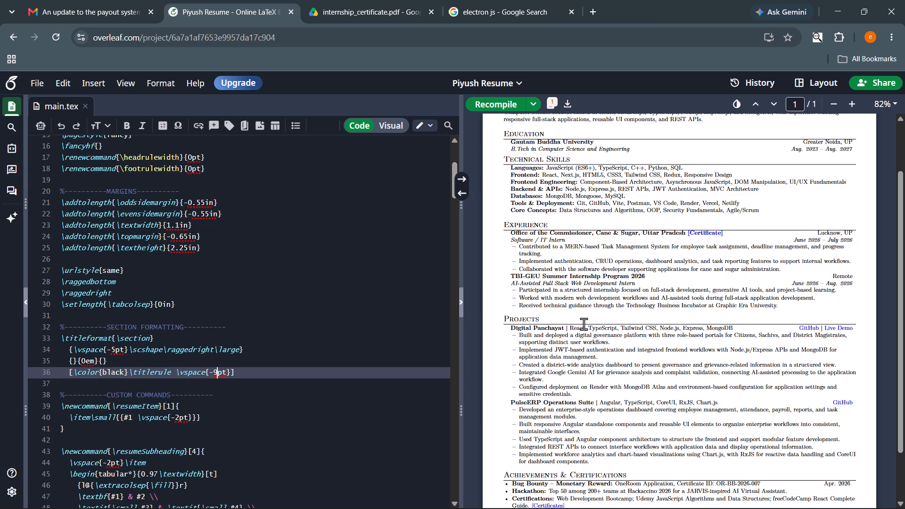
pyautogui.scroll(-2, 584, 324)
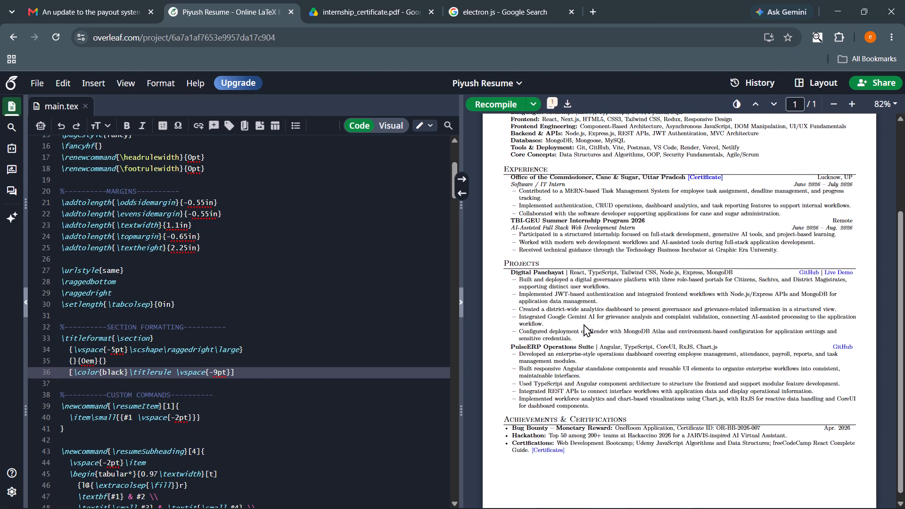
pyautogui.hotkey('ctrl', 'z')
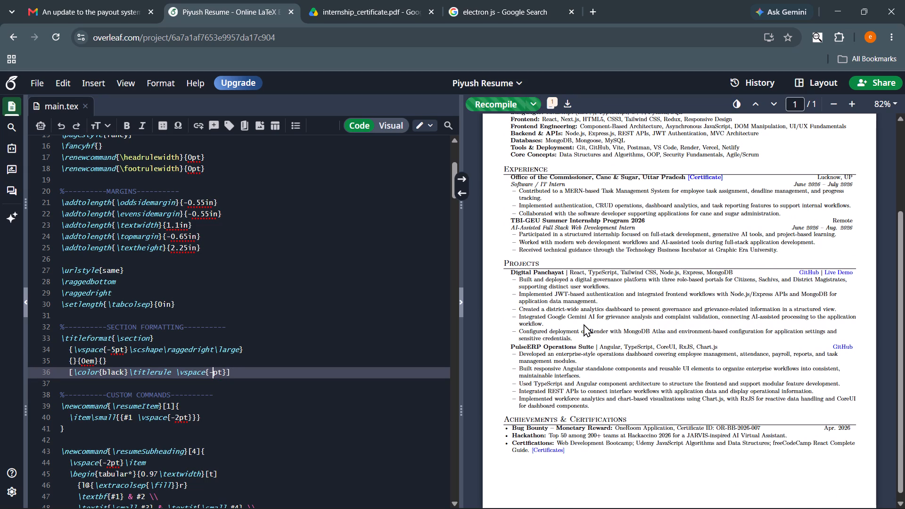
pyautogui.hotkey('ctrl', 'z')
# Set the \vspace after \titlerule in the section formatting to -1pt and check the section spacing in the preview.
pyautogui.press('BackSpace')
pyautogui.press('1')
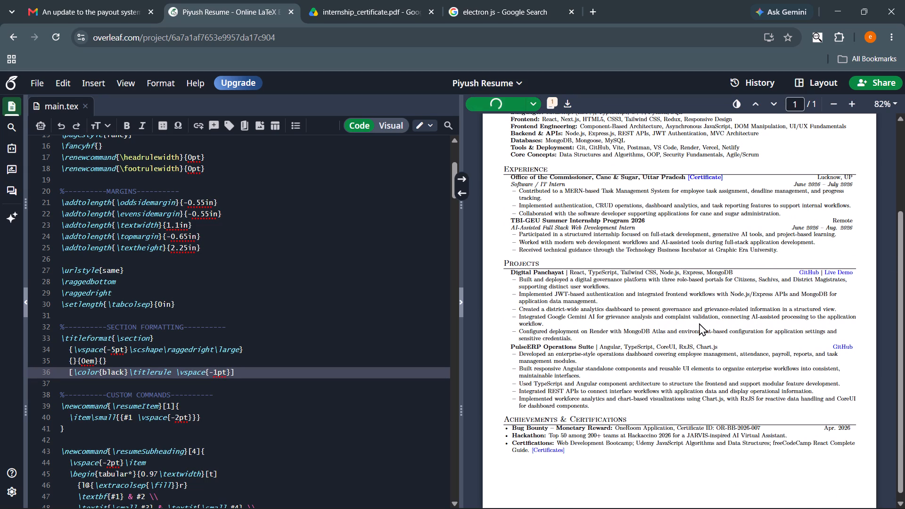
pyautogui.scroll(1, 699, 323)
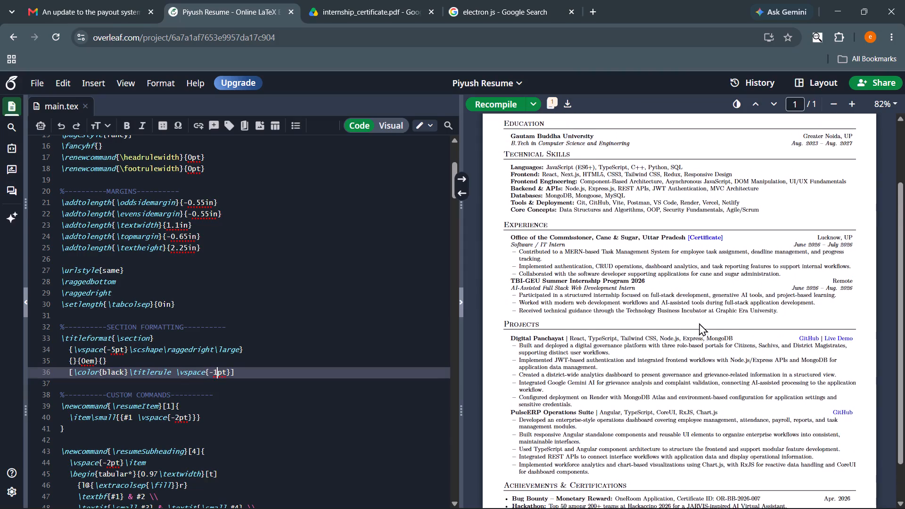
pyautogui.scroll(2, 699, 323)
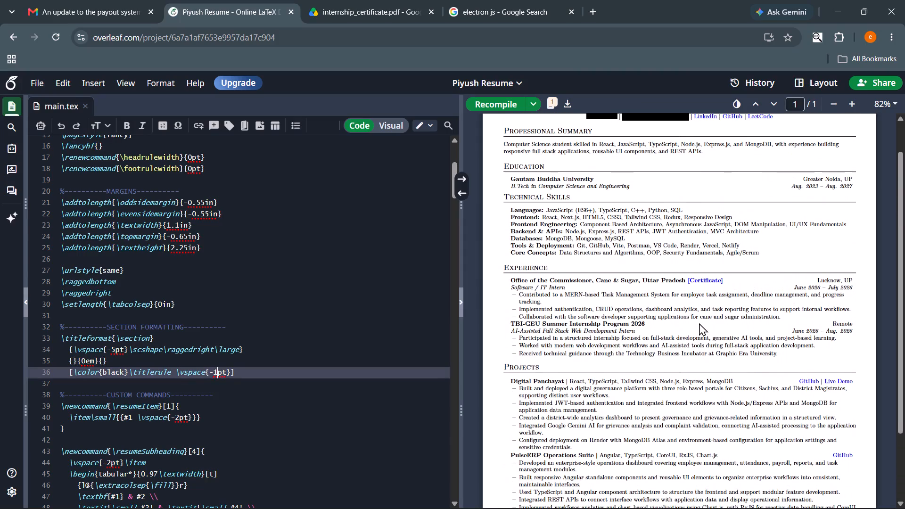
pyautogui.hscroll(2, 699, 323)
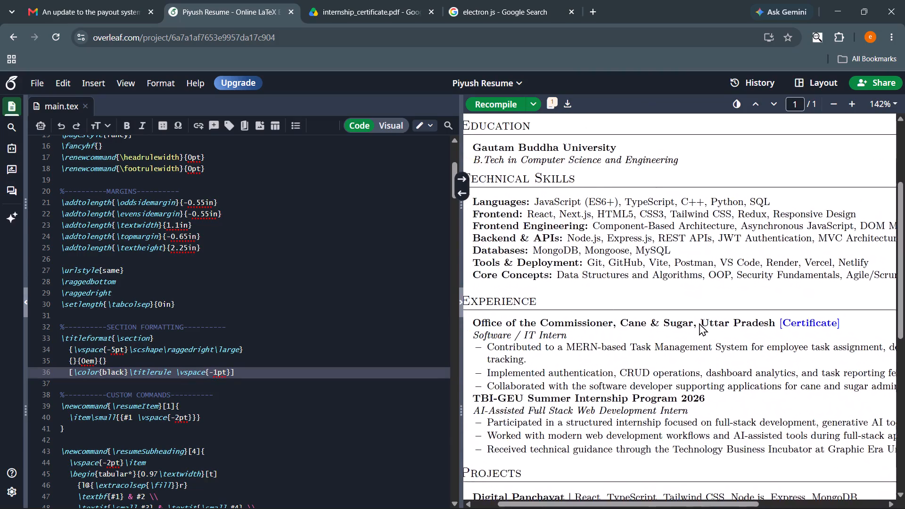
pyautogui.hscroll(2, 699, 323)
pyautogui.scroll(-1, 699, 323)
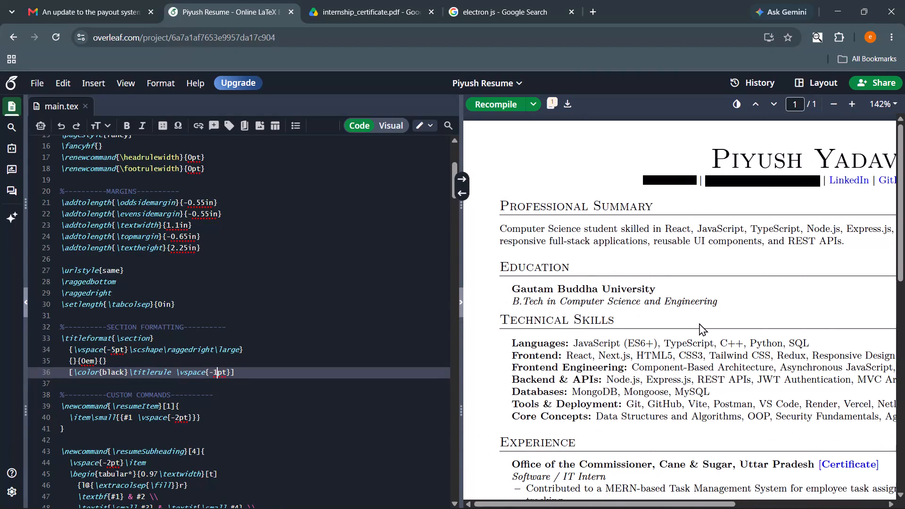
# Check the full page in the preview, download the resume as a PDF and show the file in its folder.
pyautogui.scroll(-1, 699, 323)
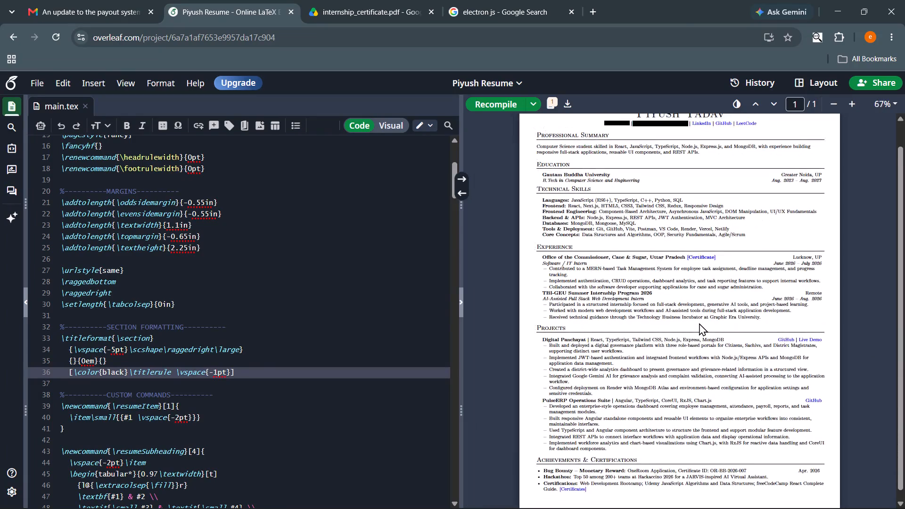
pyautogui.scroll(-1, 699, 323)
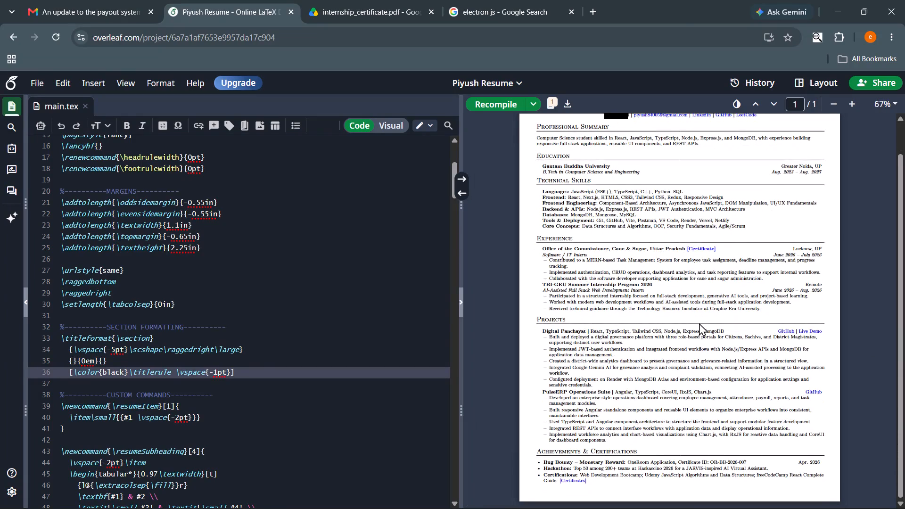
pyautogui.scroll(3, 692, 306)
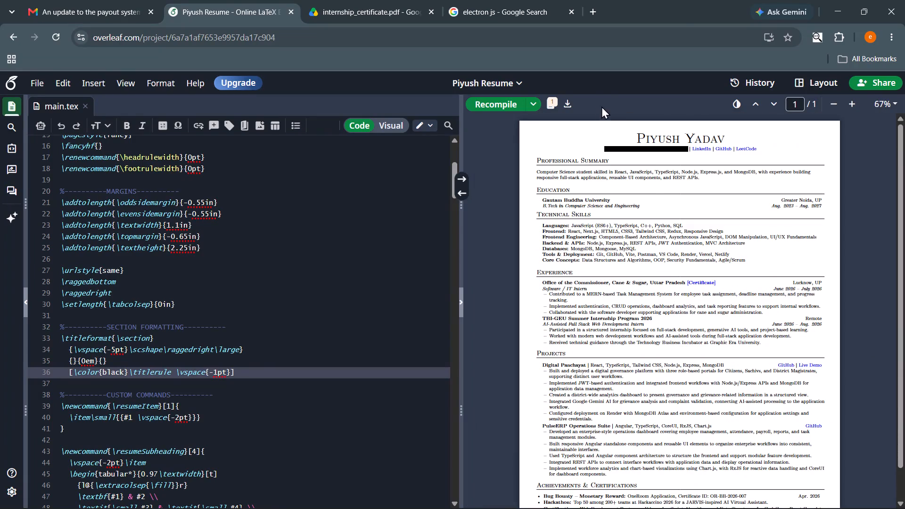
pyautogui.click(570, 100)
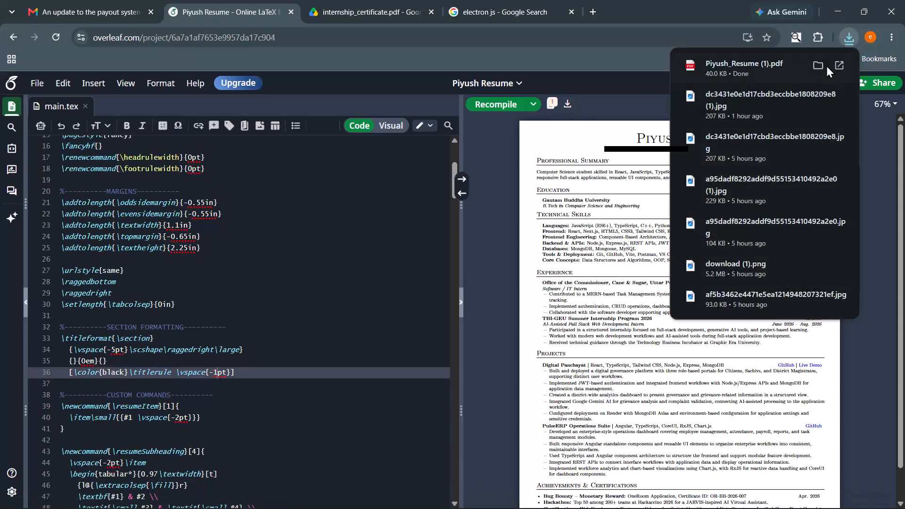
pyautogui.click(819, 65)
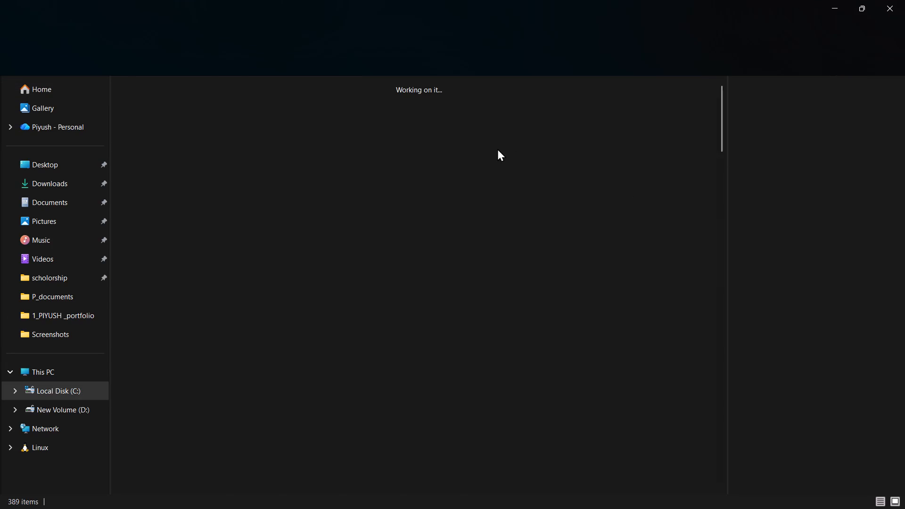
# Open the downloaded Piyush_Resume (1) PDF, review its layout from top to bottom, and close it.
pyautogui.doubleClick(161, 234)
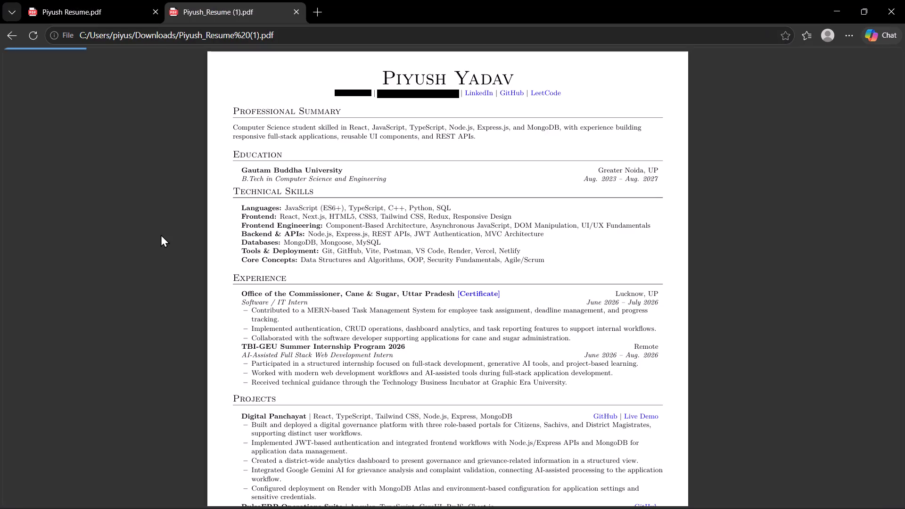
pyautogui.scroll(-6, 419, 272)
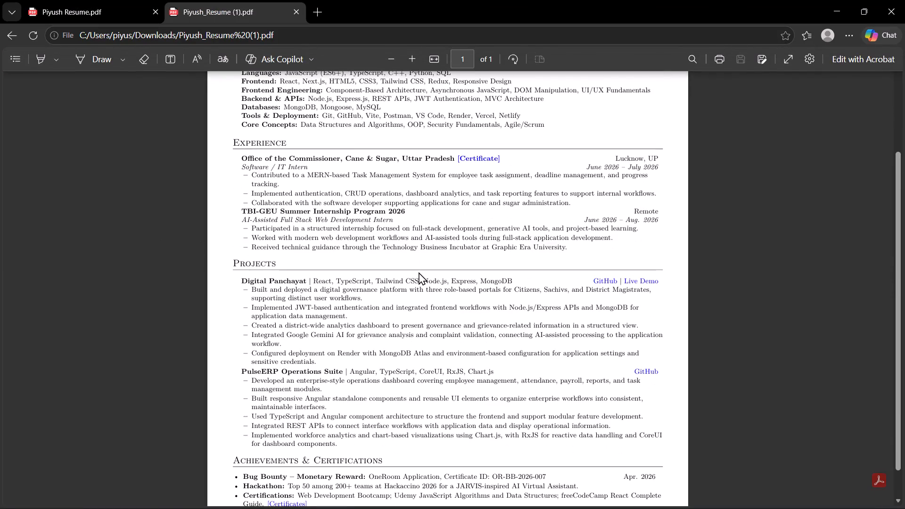
pyautogui.scroll(7, 419, 272)
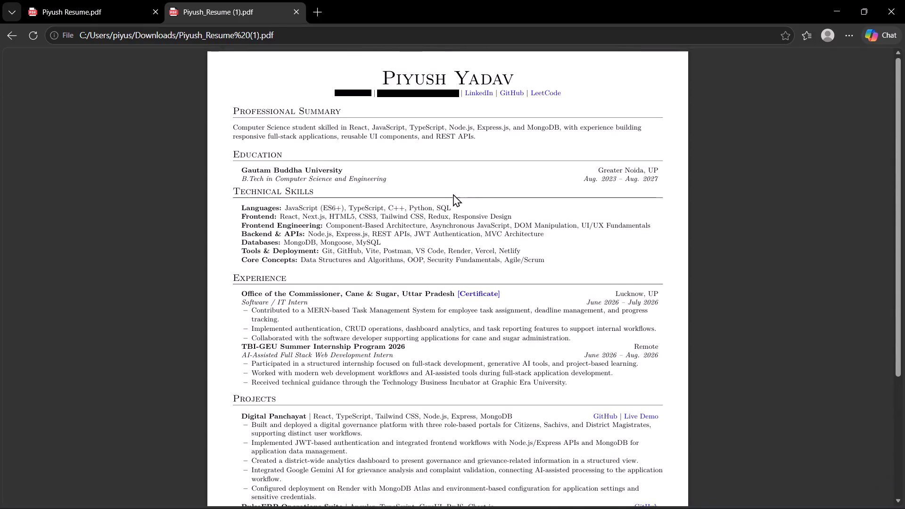
pyautogui.scroll(-5, 591, 191)
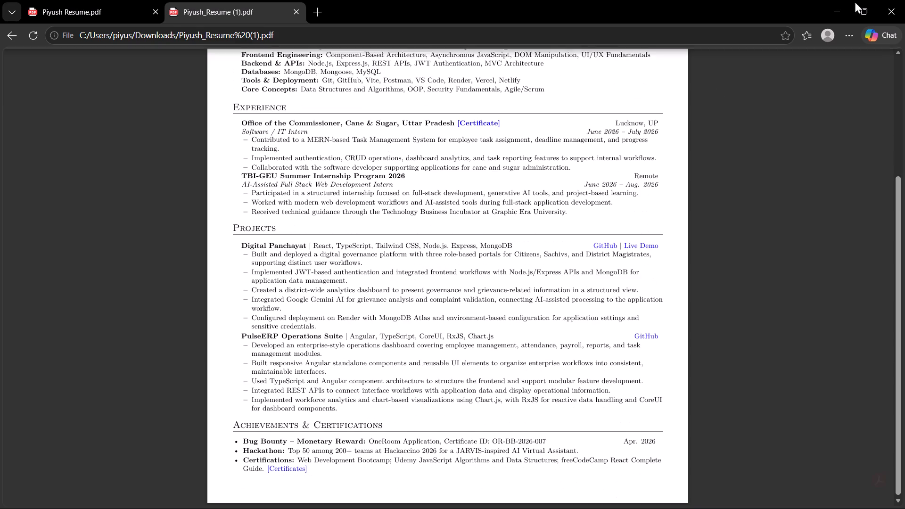
pyautogui.click(904, 0)
# Copy the Piyush_Resume (1) PDF from Downloads into the 1_PIYUSH _portfolio folder.
pyautogui.click(220, 220)
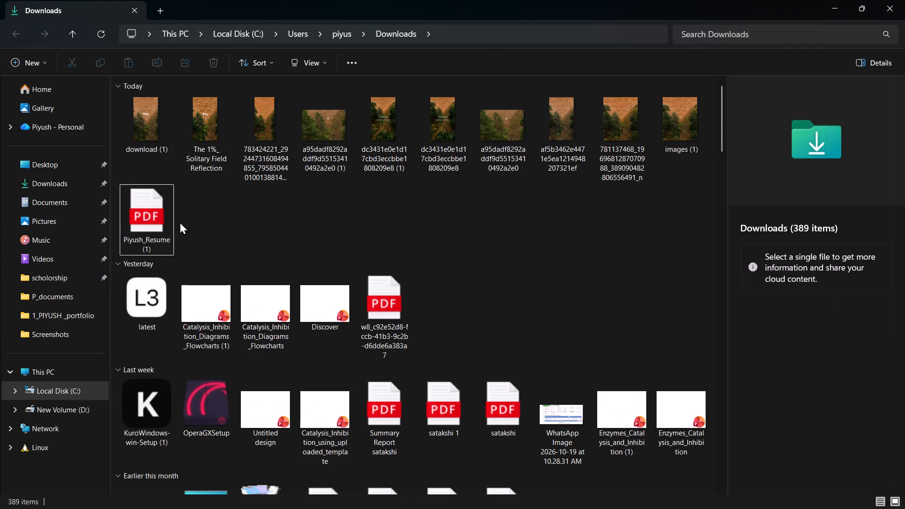
pyautogui.click(152, 220)
pyautogui.hotkey('ctrl', 'c')
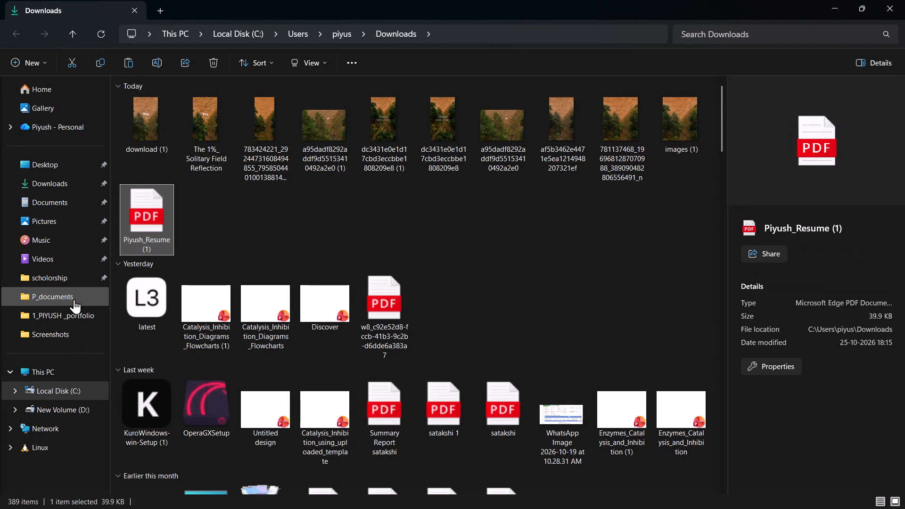
pyautogui.click(73, 316)
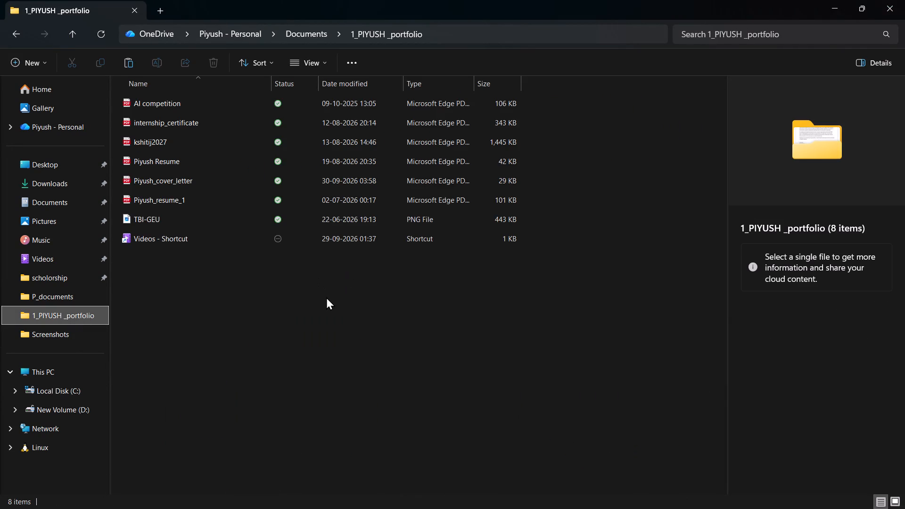
pyautogui.click(326, 297)
pyautogui.hotkey('ctrl', 'v')
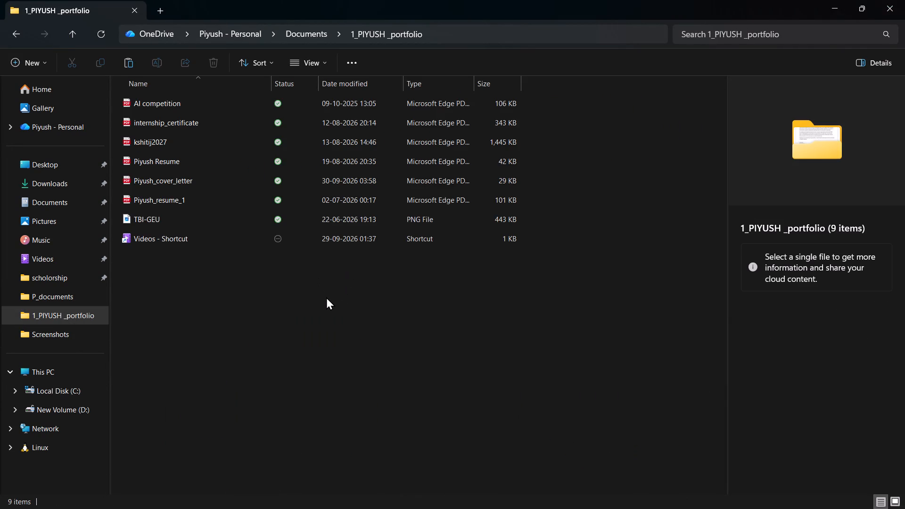
pyautogui.click(326, 297)
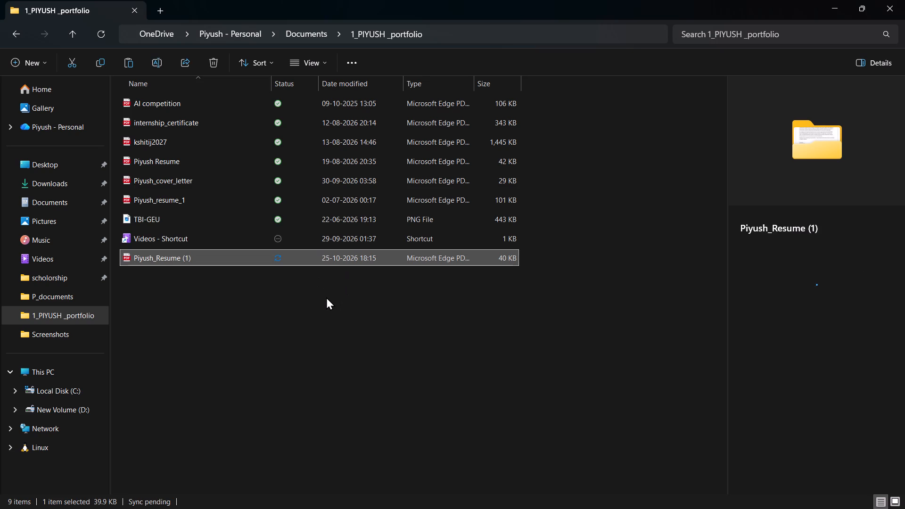
pyautogui.click(340, 377)
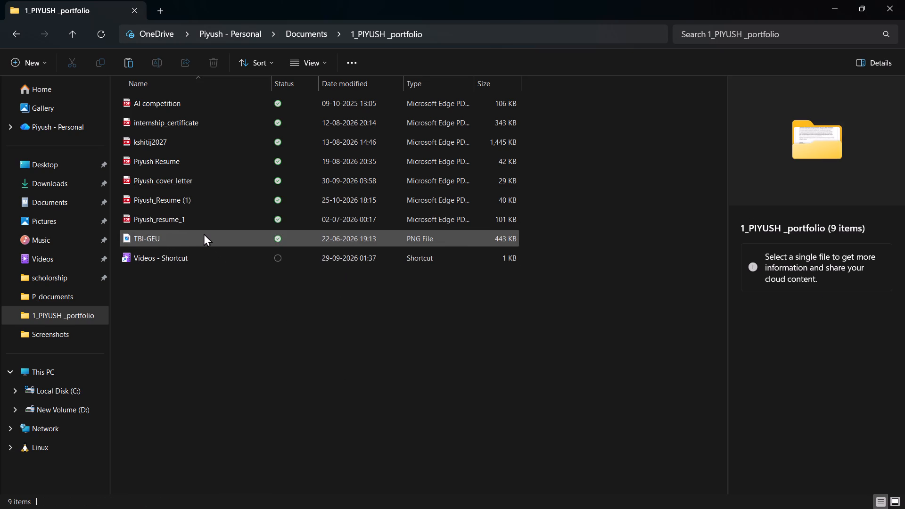
# Open the TBI-GEU image in the portfolio folder, examine the internship letter up close, and close it.
pyautogui.doubleClick(200, 234)
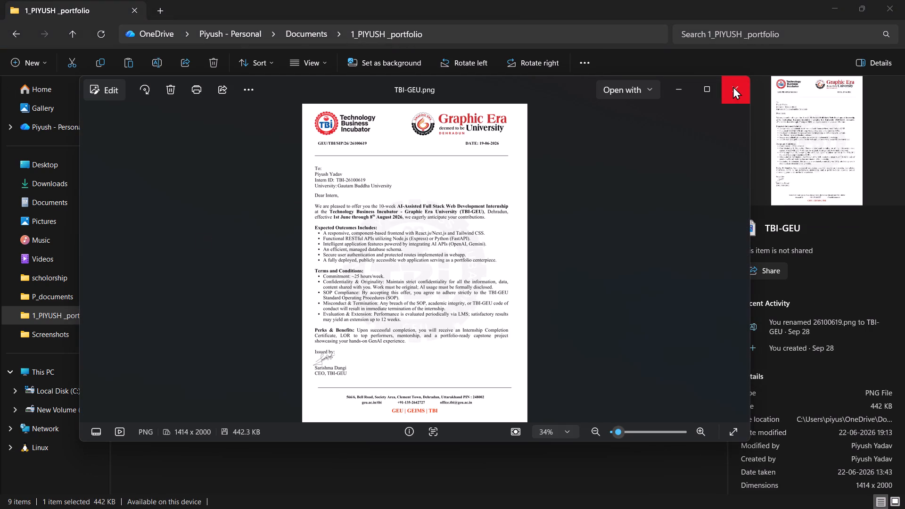
pyautogui.keyDown('ctrl'); pyautogui.scroll(3, 434, 267); pyautogui.keyUp('ctrl')
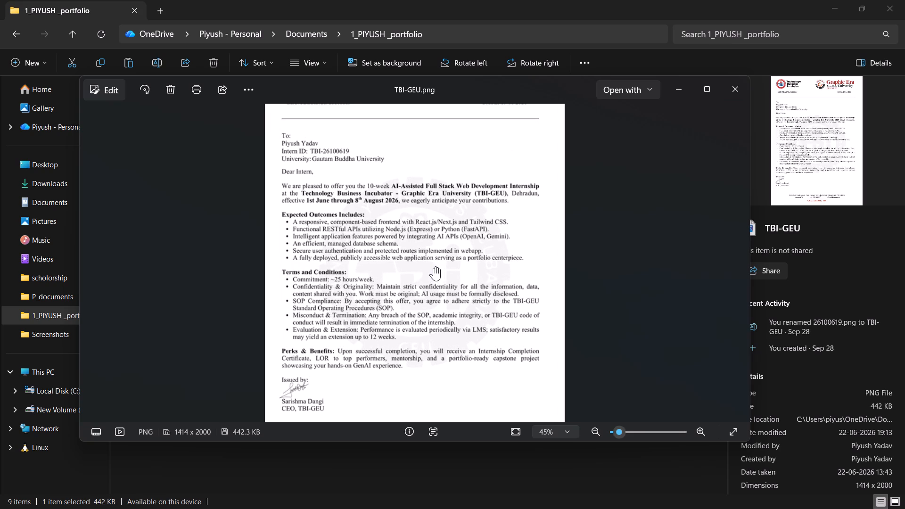
pyautogui.scroll(1, 434, 267)
pyautogui.moveTo(482, 242); pyautogui.dragTo(502, 338)
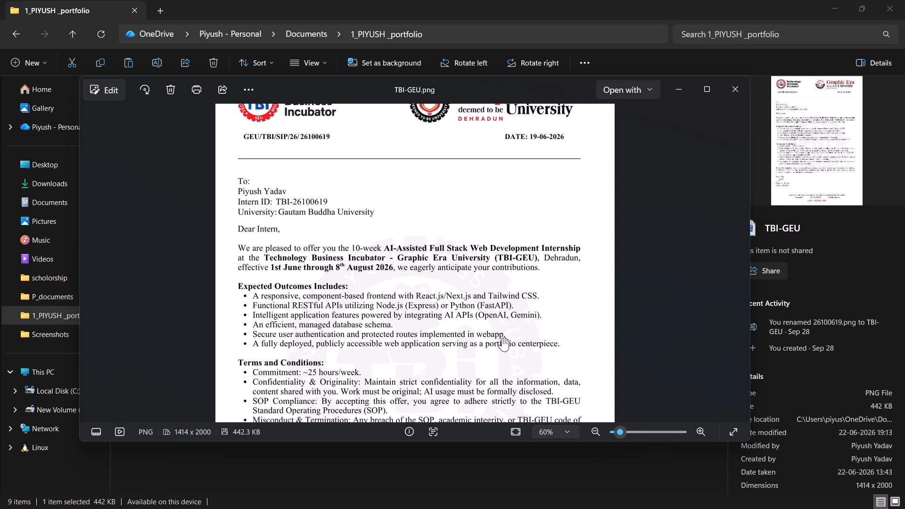
pyautogui.click(740, 88)
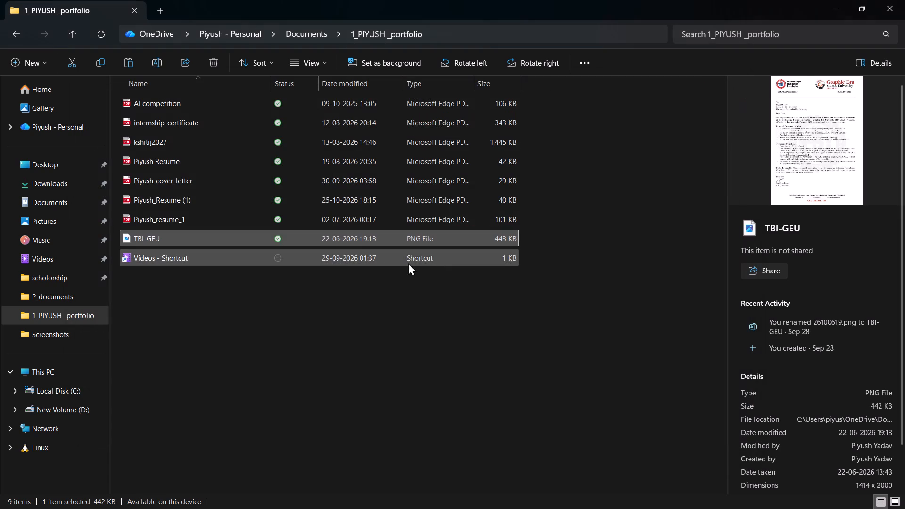
pyautogui.click(358, 241)
pyautogui.click(329, 344)
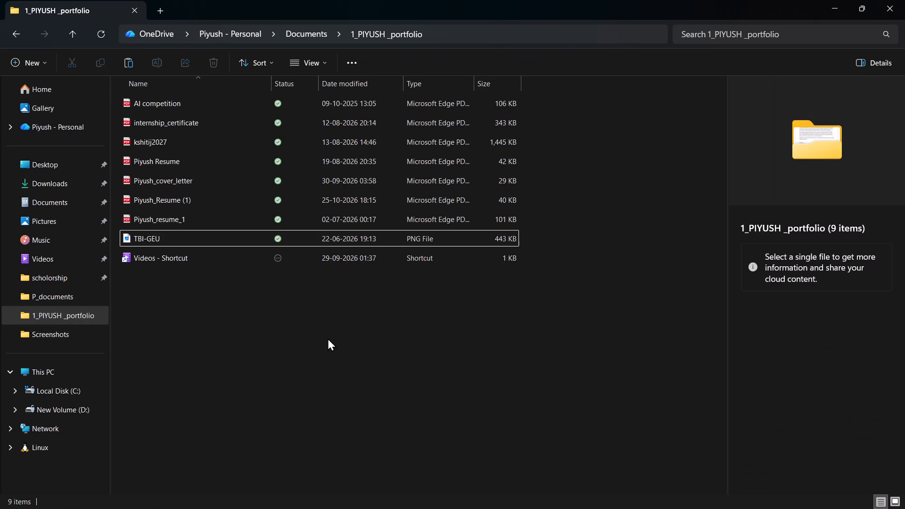
pyautogui.click(312, 241)
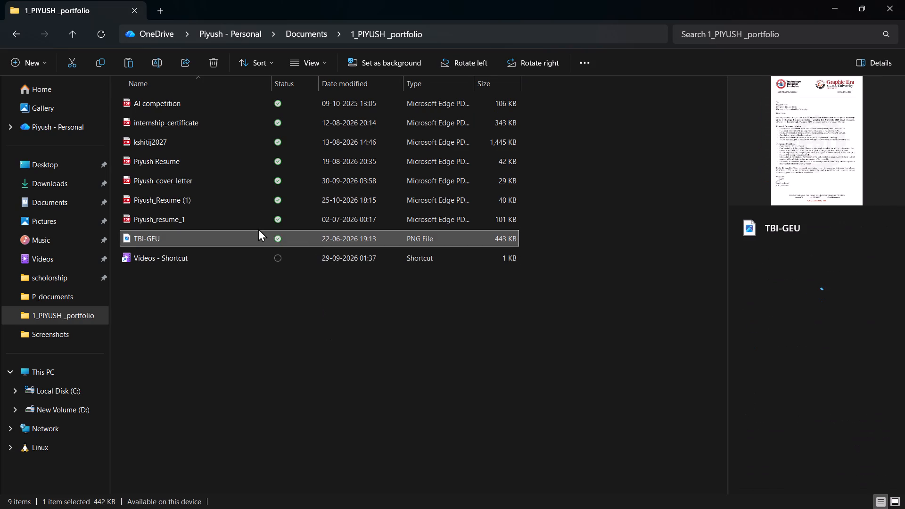
pyautogui.click(253, 222)
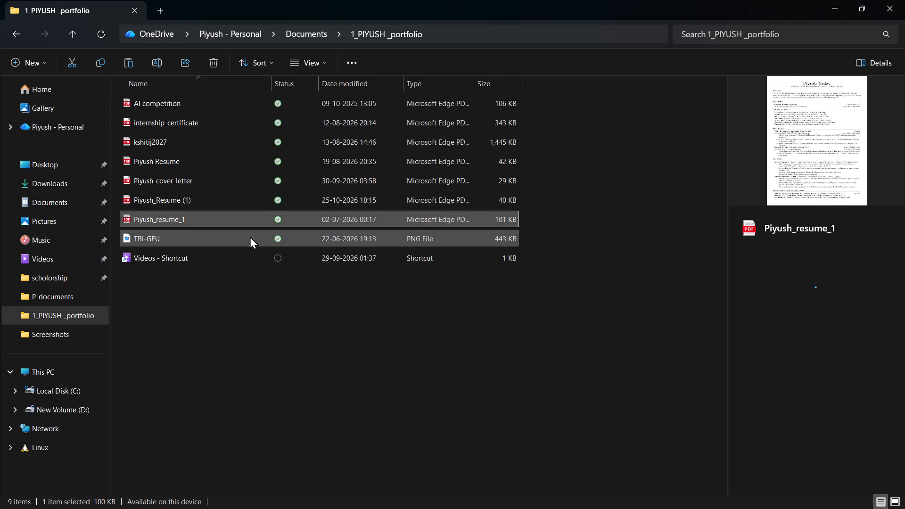
pyautogui.click(250, 236)
pyautogui.hotkey('ctrl', 'c')
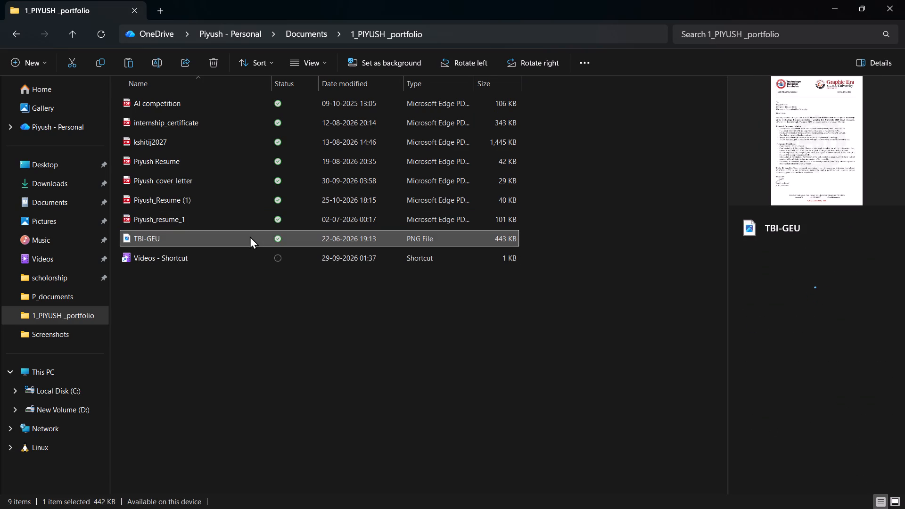
pyautogui.click(430, 295)
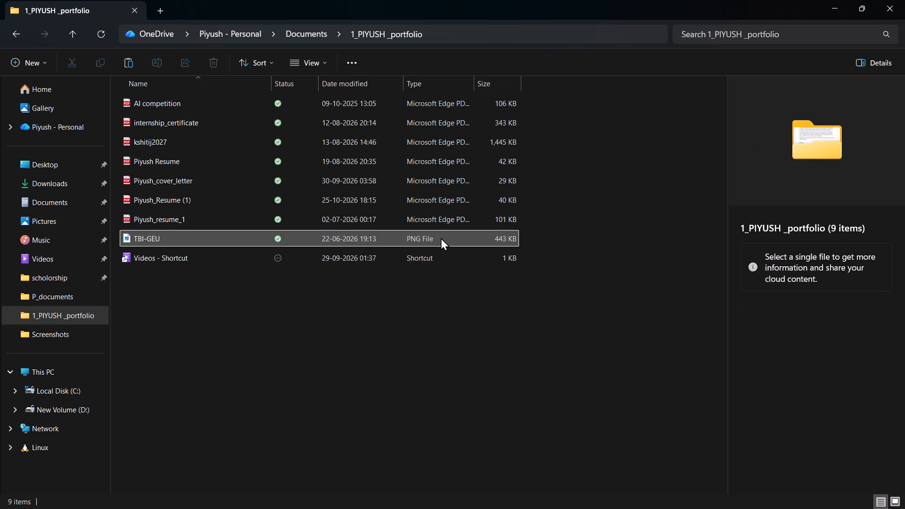
pyautogui.click(441, 238)
pyautogui.hotkey('ctrl', 'c')
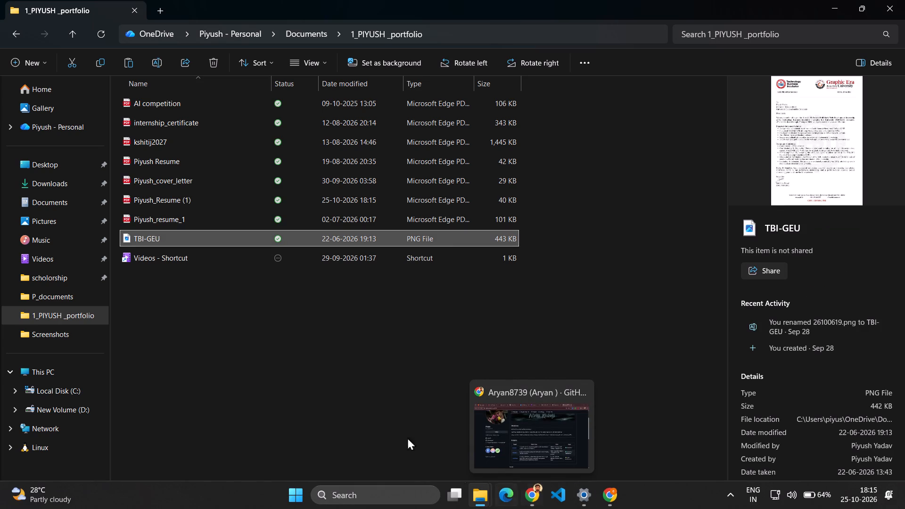
pyautogui.doubleClick(252, 240)
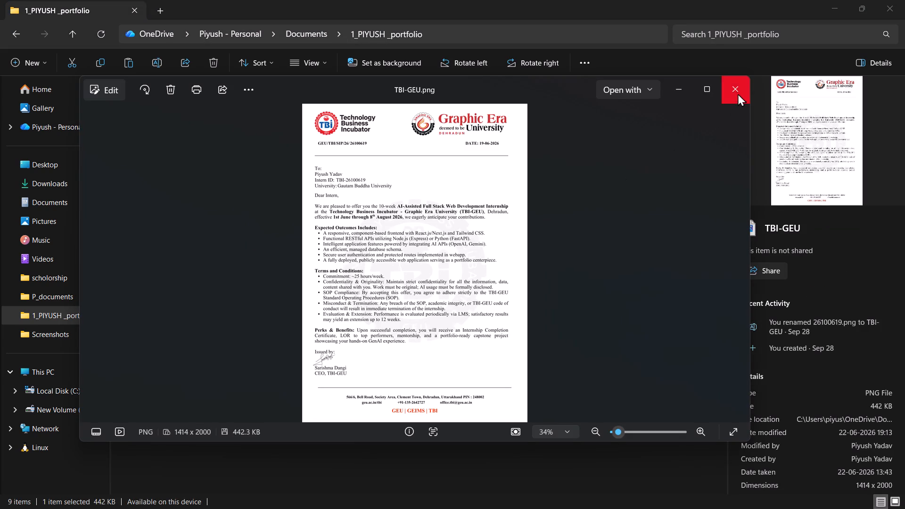
pyautogui.click(738, 90)
pyautogui.click(458, 342)
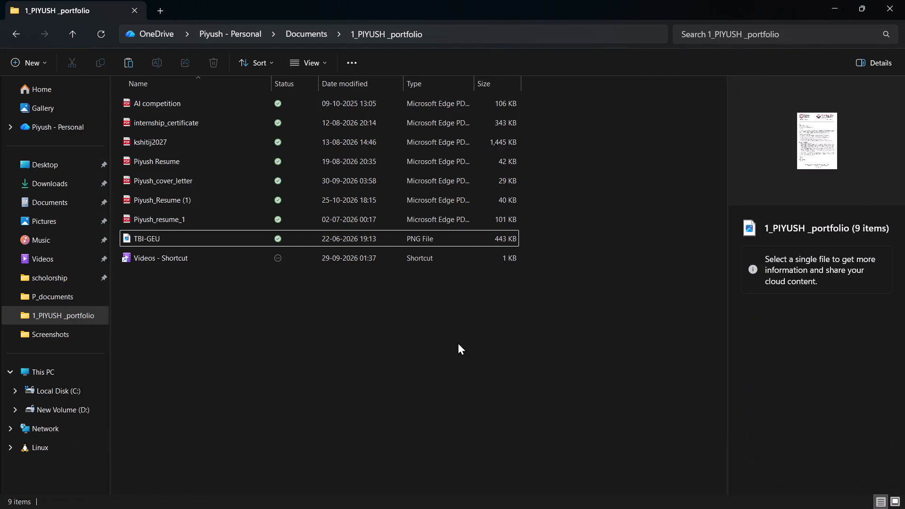
pyautogui.click(447, 237)
pyautogui.hotkey('ctrl', 'c')
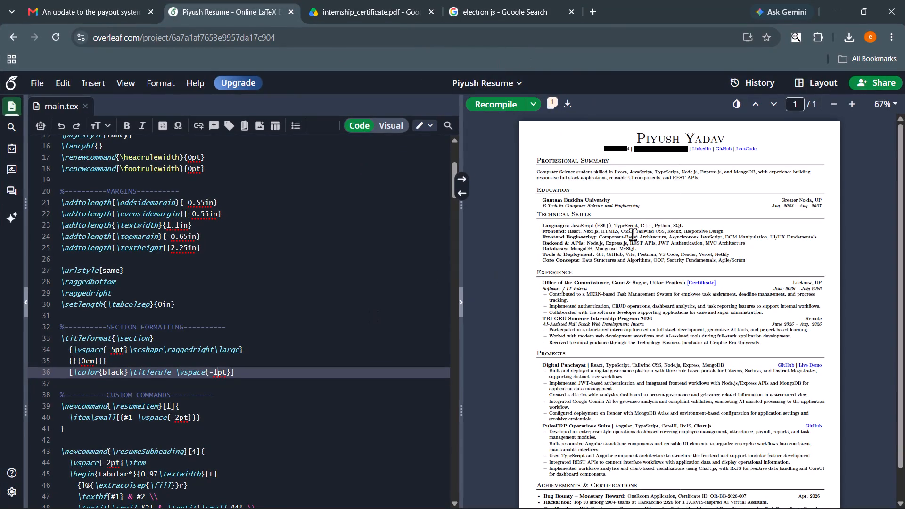
pyautogui.click(318, 3)
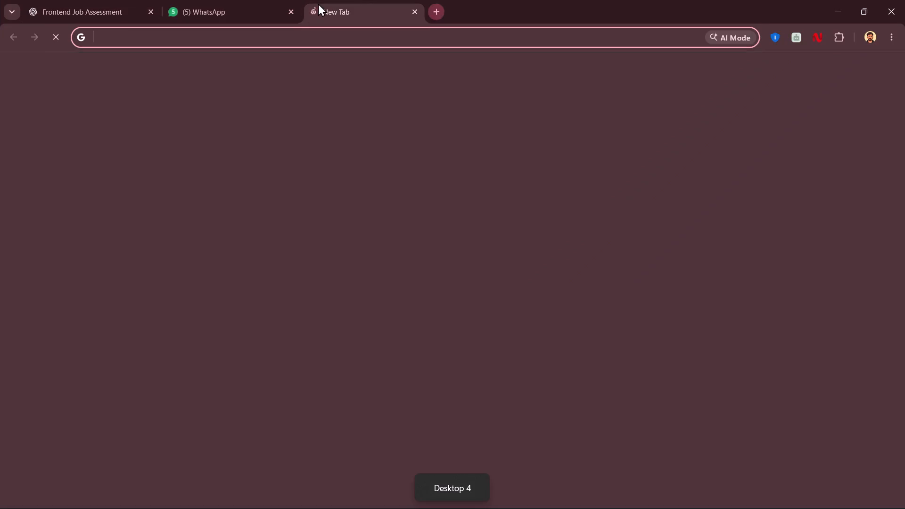
pyautogui.write('drive')
pyautogui.press('Return')
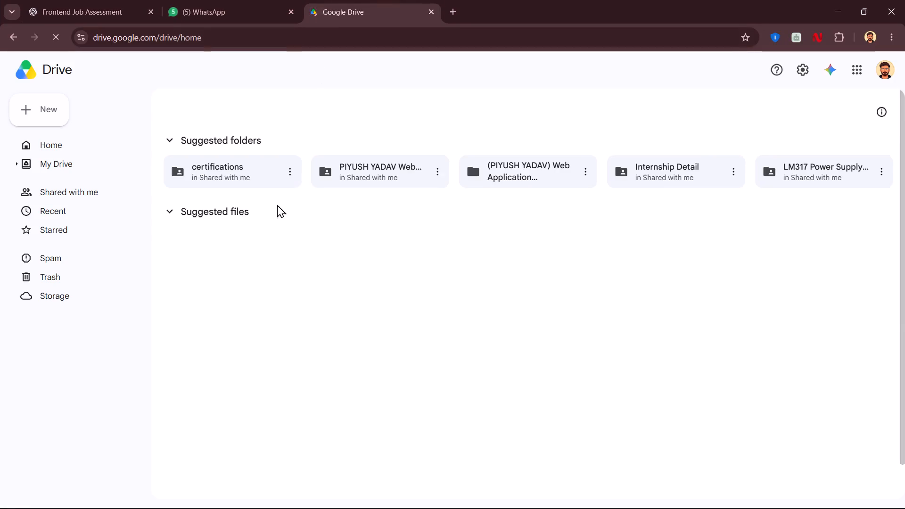
pyautogui.scroll(-4, 254, 269)
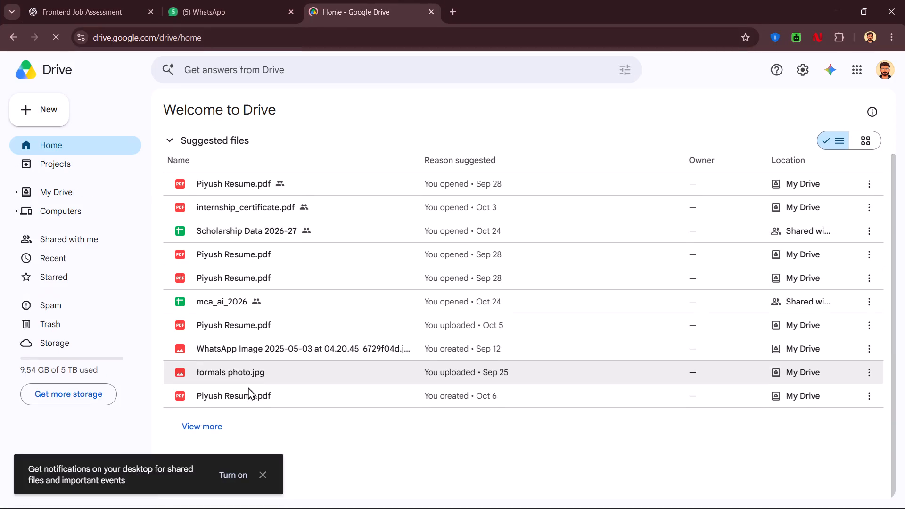
pyautogui.scroll(2, 257, 428)
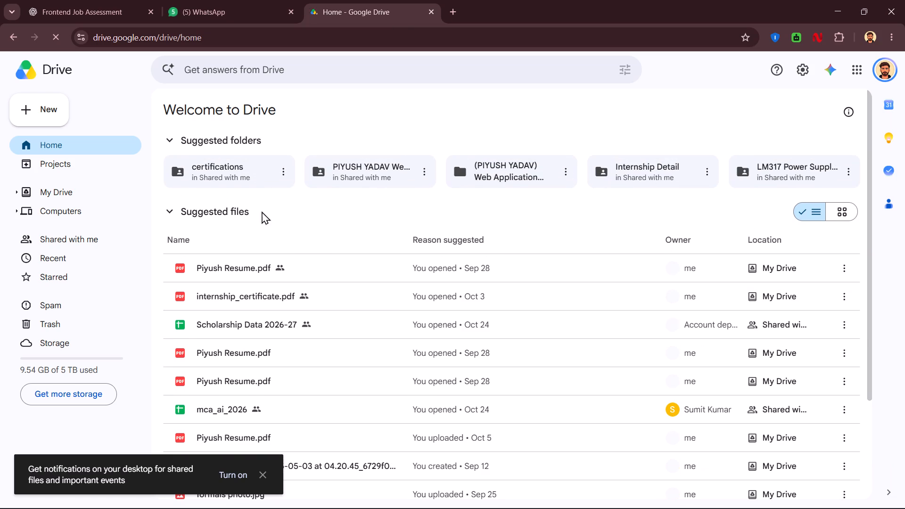
pyautogui.doubleClick(258, 180)
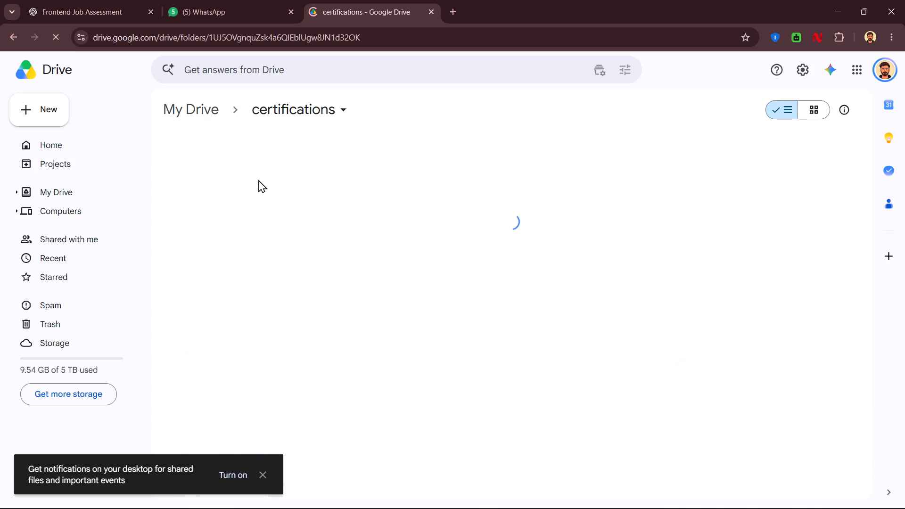
# Create a new folder named internship2 inside the certifications folder.
pyautogui.rightClick(331, 366)
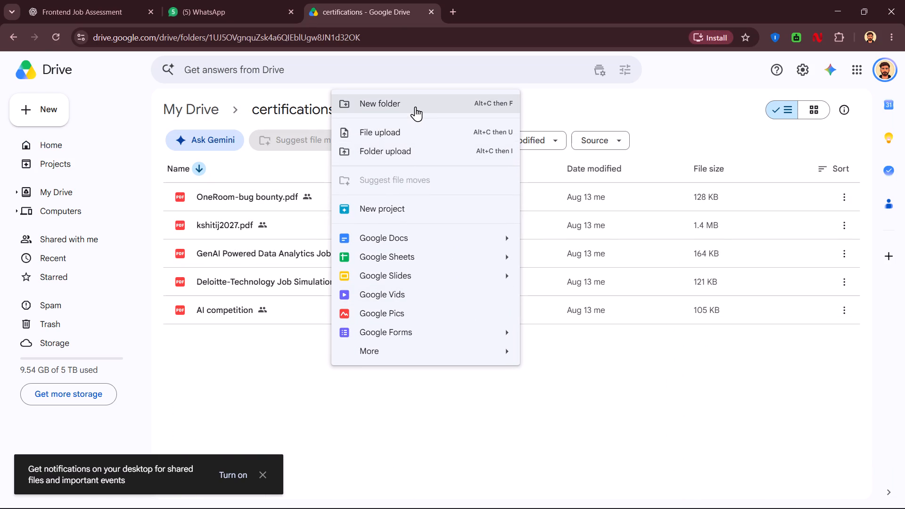
pyautogui.click(415, 107)
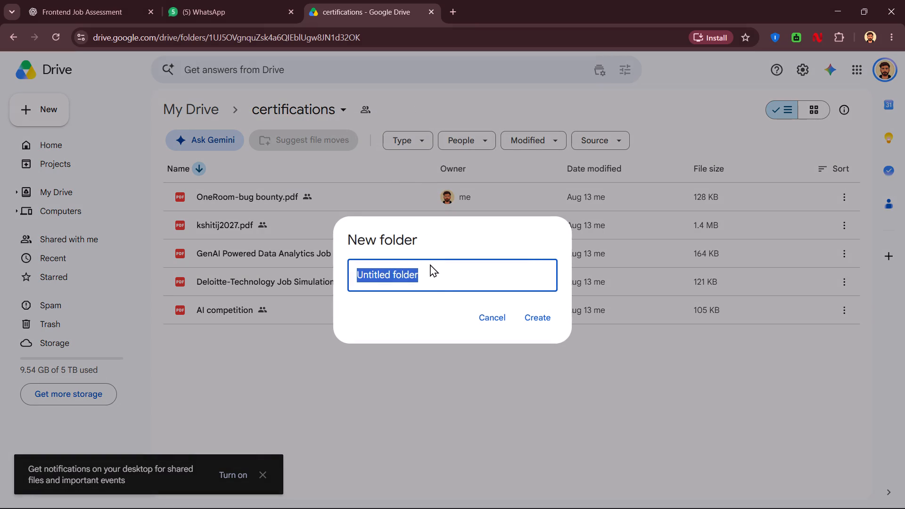
pyautogui.press('BackSpace')
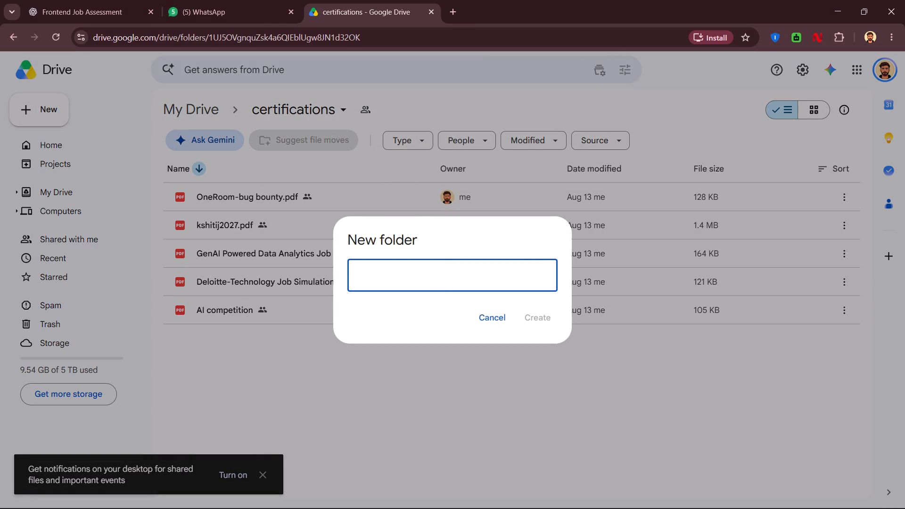
pyautogui.write('internship')
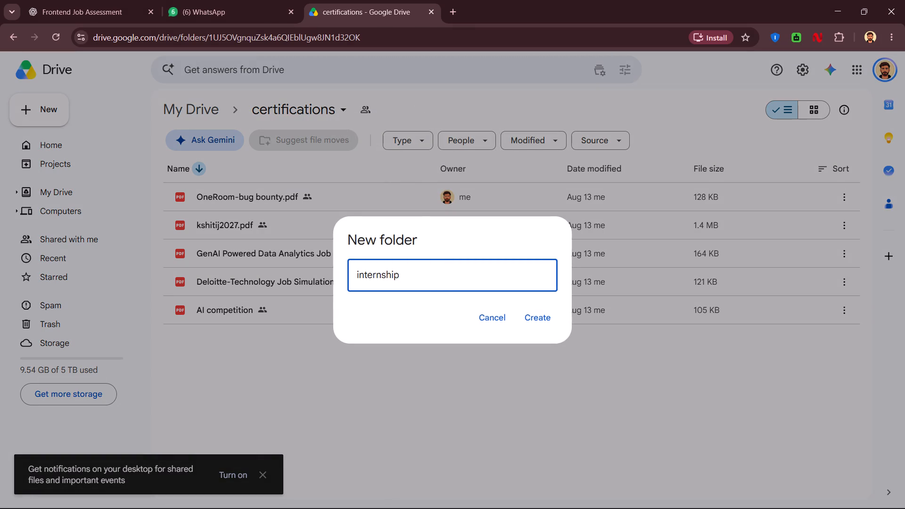
pyautogui.press('2')
pyautogui.press('Return')
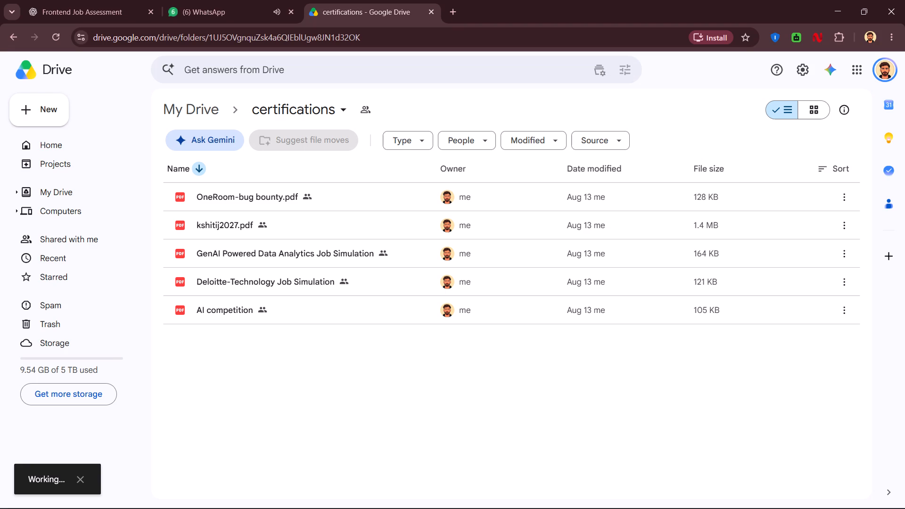
# Open the internship2 folder and try to paste the TBI-GEU image into it, allowing the site clipboard access.
pyautogui.doubleClick(339, 203)
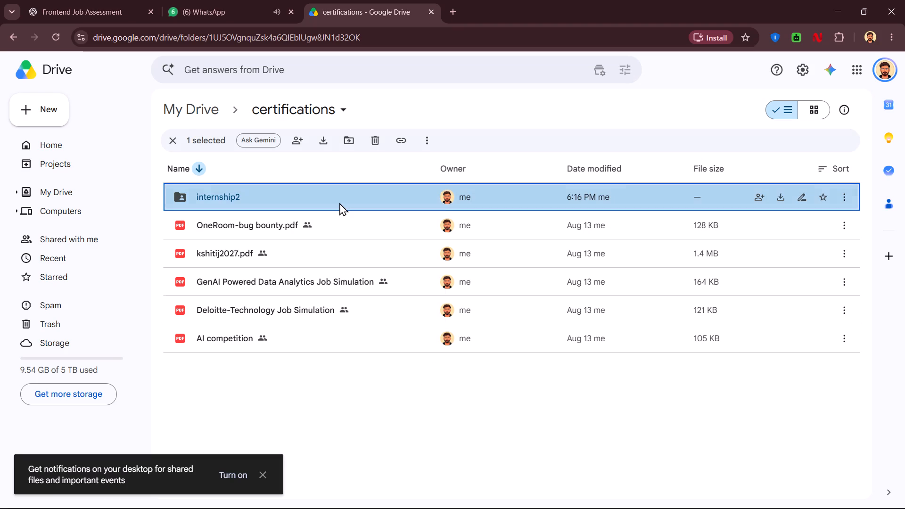
pyautogui.click(338, 271)
pyautogui.hotkey('ctrl', 'v')
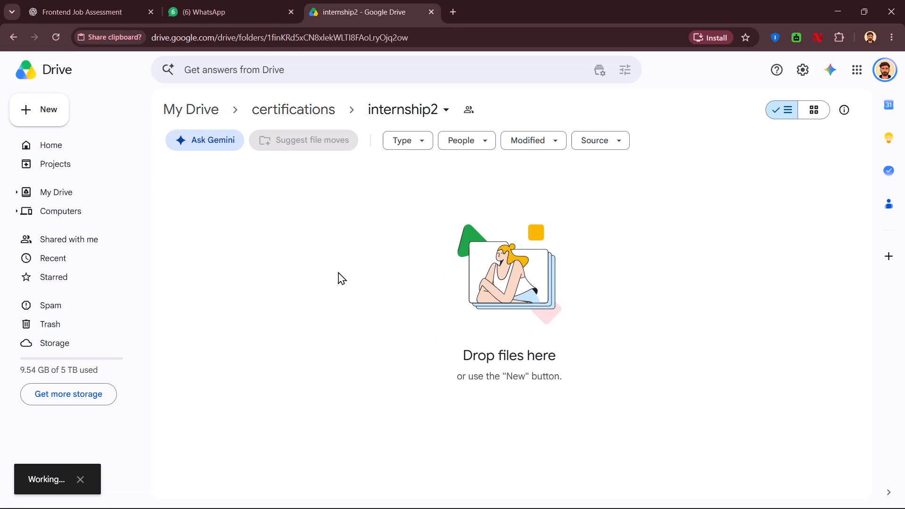
pyautogui.click(199, 125)
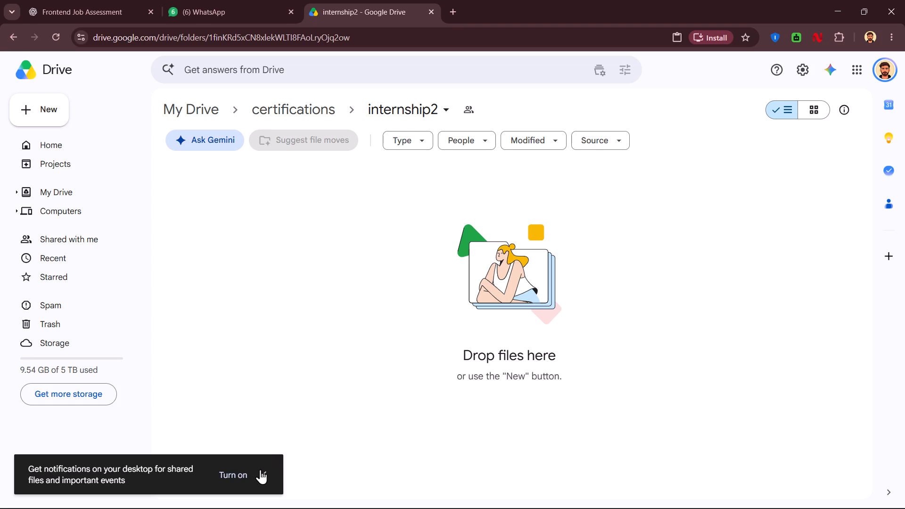
pyautogui.click(242, 474)
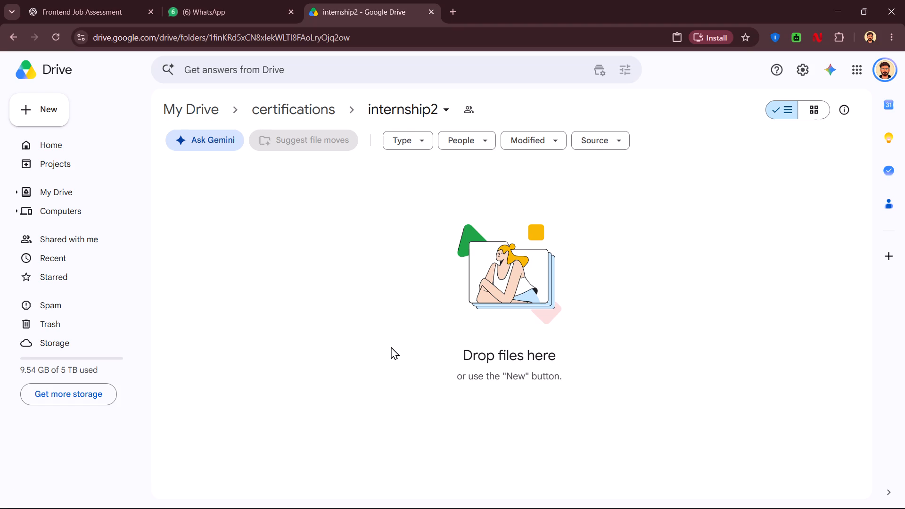
pyautogui.click(391, 346)
pyautogui.hotkey('ctrl', 'v')
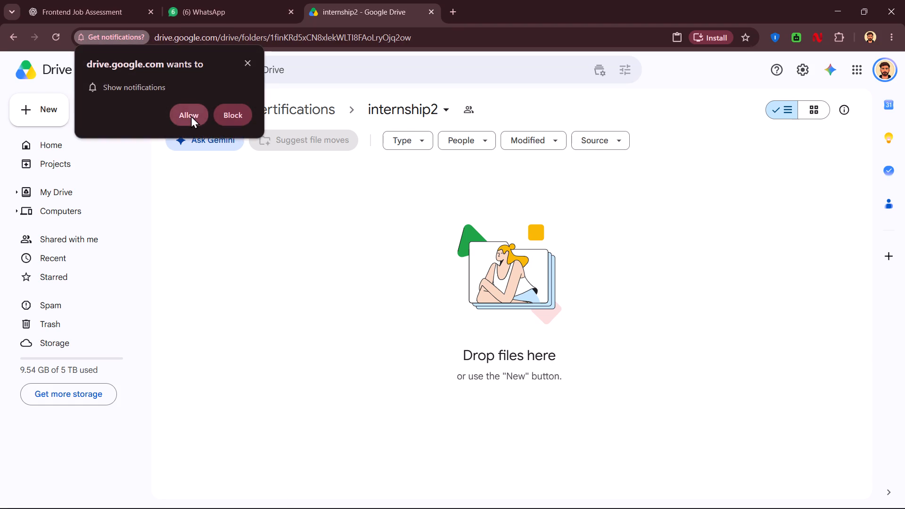
pyautogui.click(191, 115)
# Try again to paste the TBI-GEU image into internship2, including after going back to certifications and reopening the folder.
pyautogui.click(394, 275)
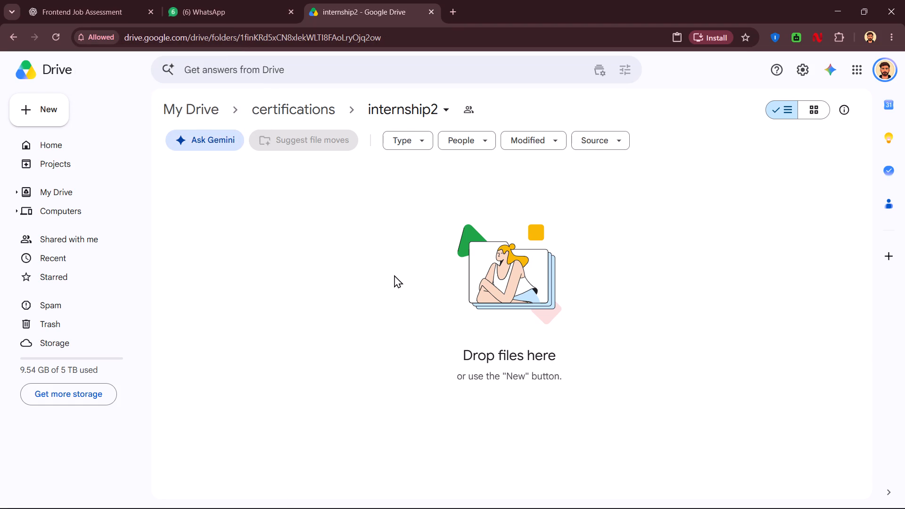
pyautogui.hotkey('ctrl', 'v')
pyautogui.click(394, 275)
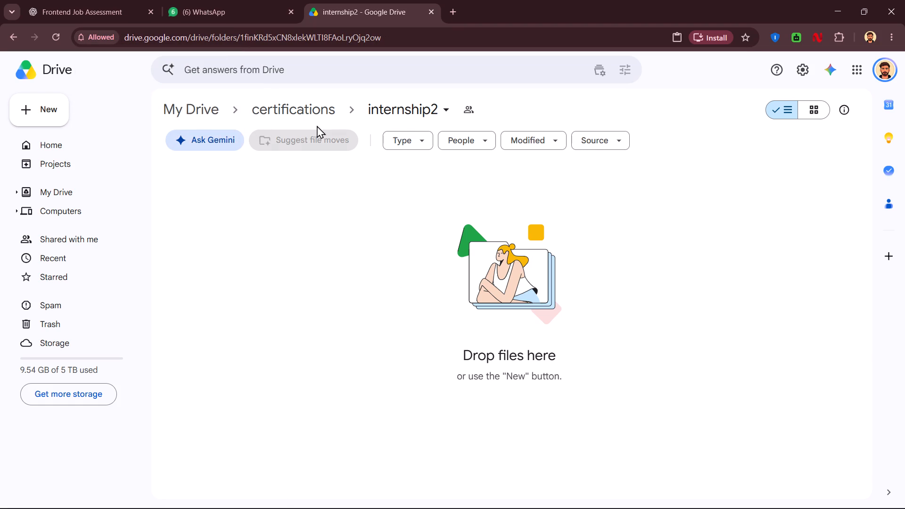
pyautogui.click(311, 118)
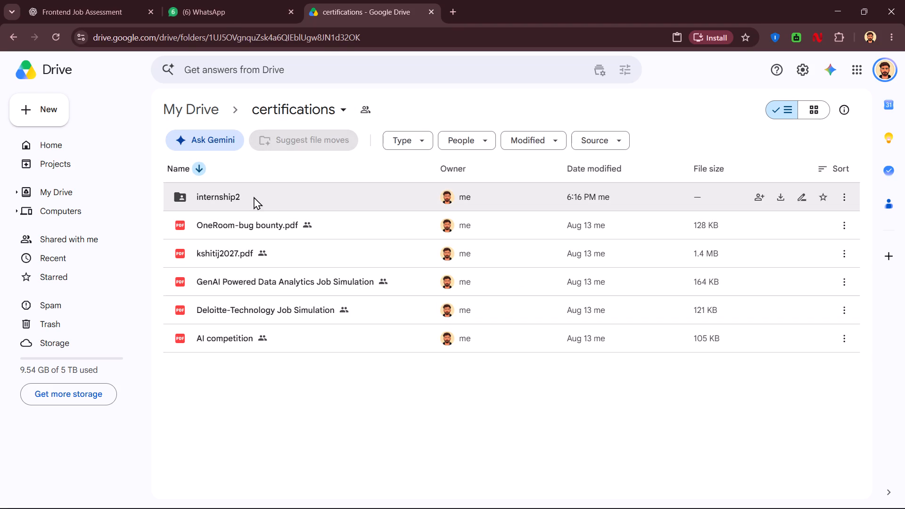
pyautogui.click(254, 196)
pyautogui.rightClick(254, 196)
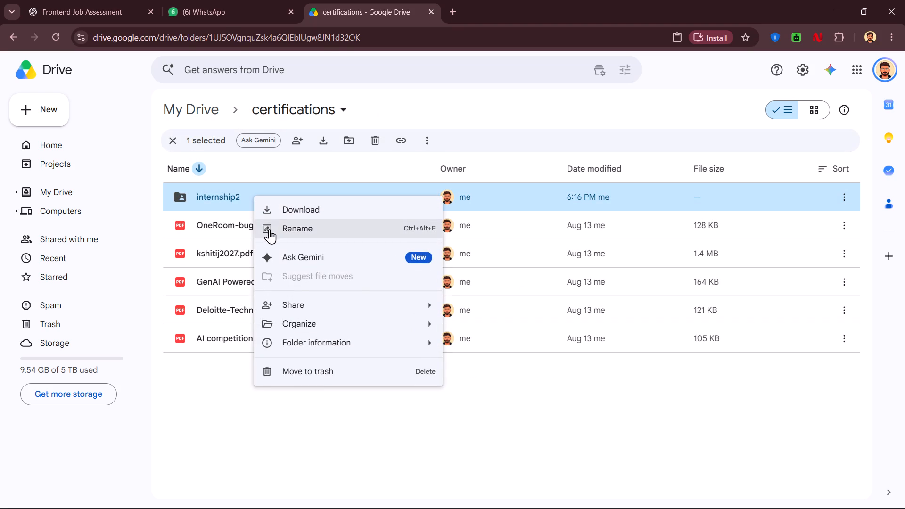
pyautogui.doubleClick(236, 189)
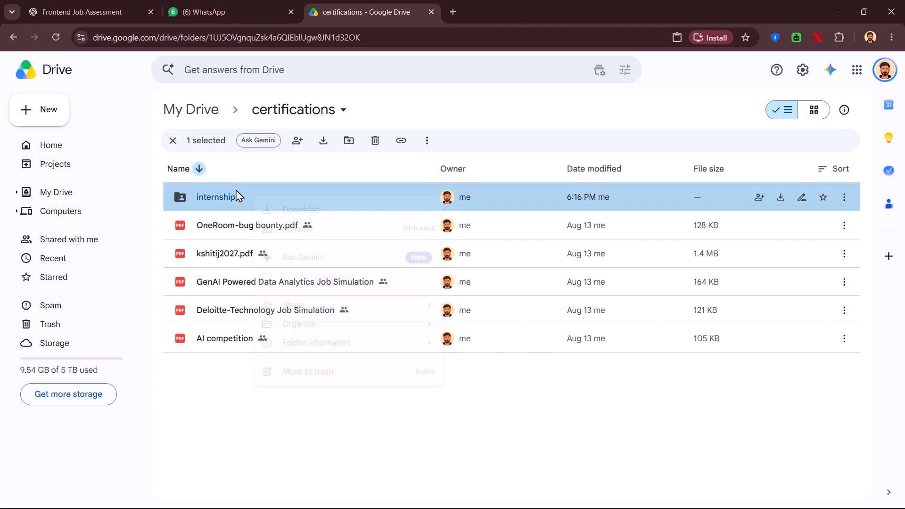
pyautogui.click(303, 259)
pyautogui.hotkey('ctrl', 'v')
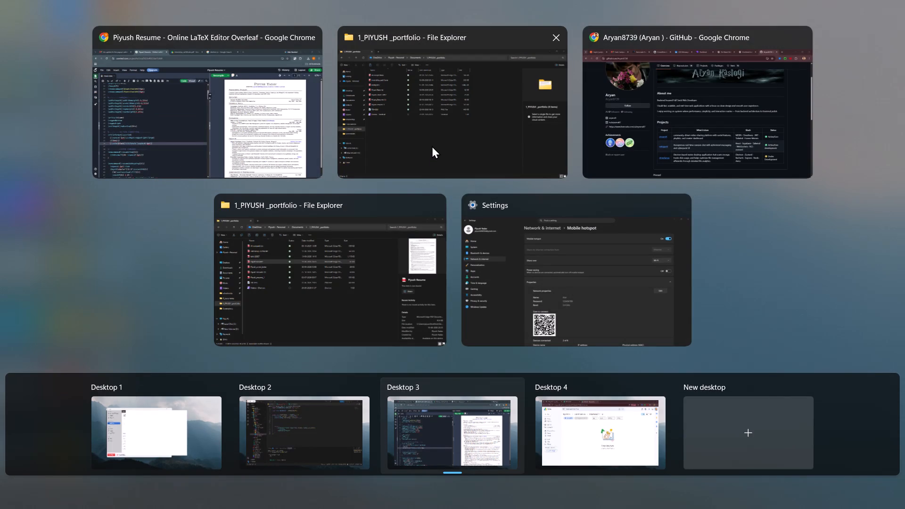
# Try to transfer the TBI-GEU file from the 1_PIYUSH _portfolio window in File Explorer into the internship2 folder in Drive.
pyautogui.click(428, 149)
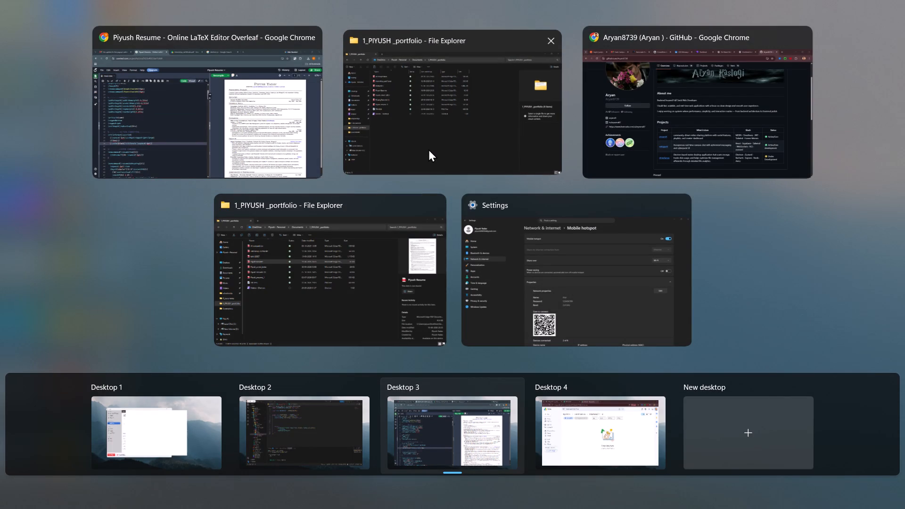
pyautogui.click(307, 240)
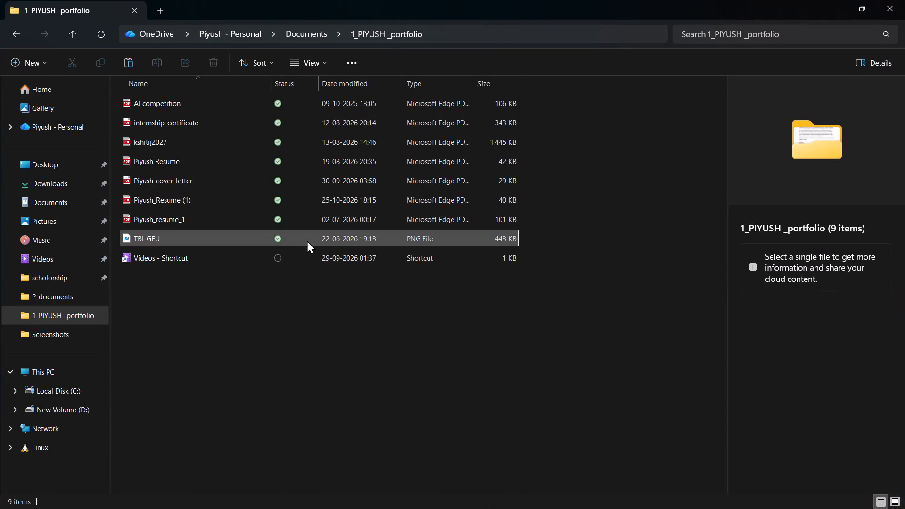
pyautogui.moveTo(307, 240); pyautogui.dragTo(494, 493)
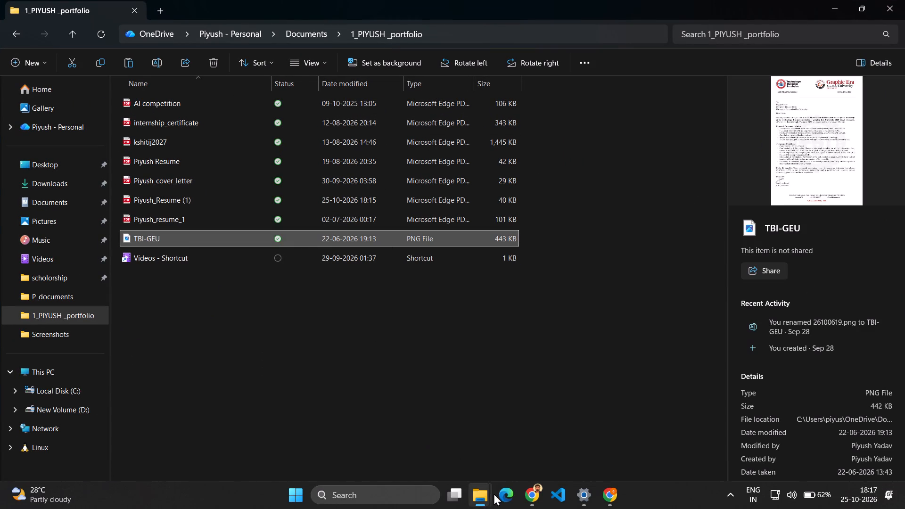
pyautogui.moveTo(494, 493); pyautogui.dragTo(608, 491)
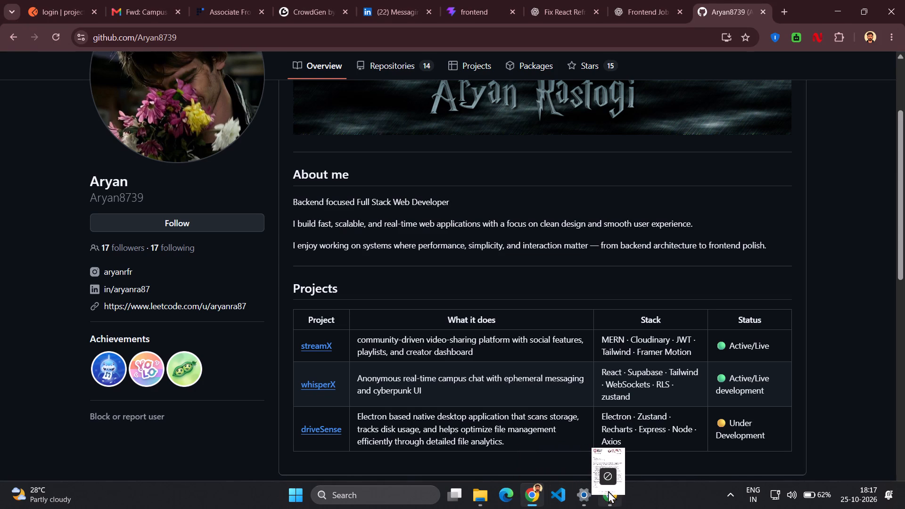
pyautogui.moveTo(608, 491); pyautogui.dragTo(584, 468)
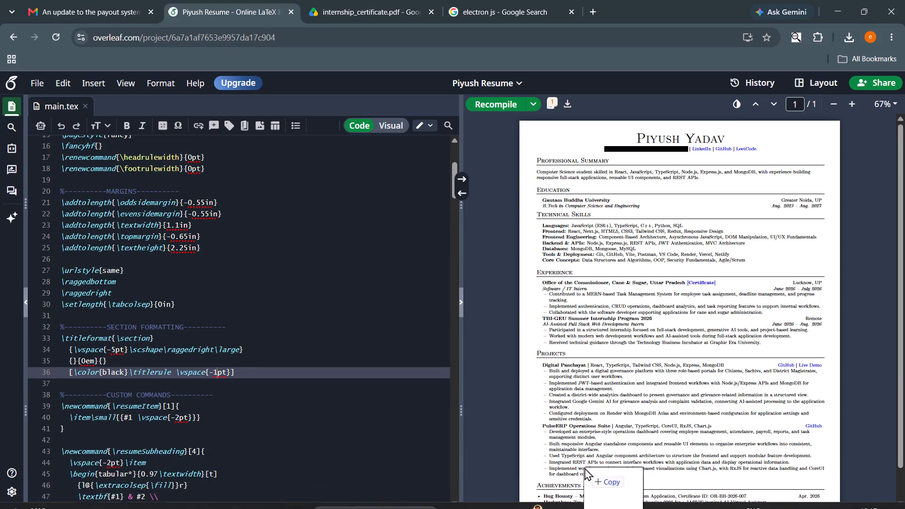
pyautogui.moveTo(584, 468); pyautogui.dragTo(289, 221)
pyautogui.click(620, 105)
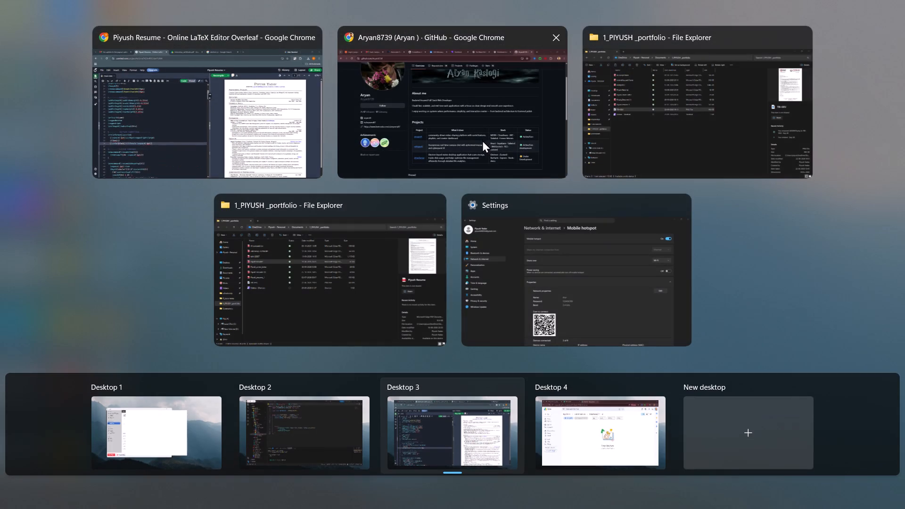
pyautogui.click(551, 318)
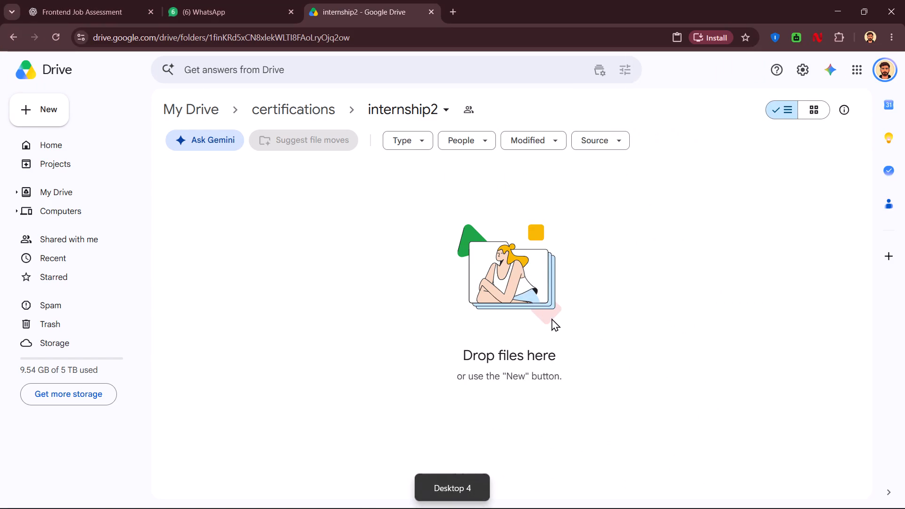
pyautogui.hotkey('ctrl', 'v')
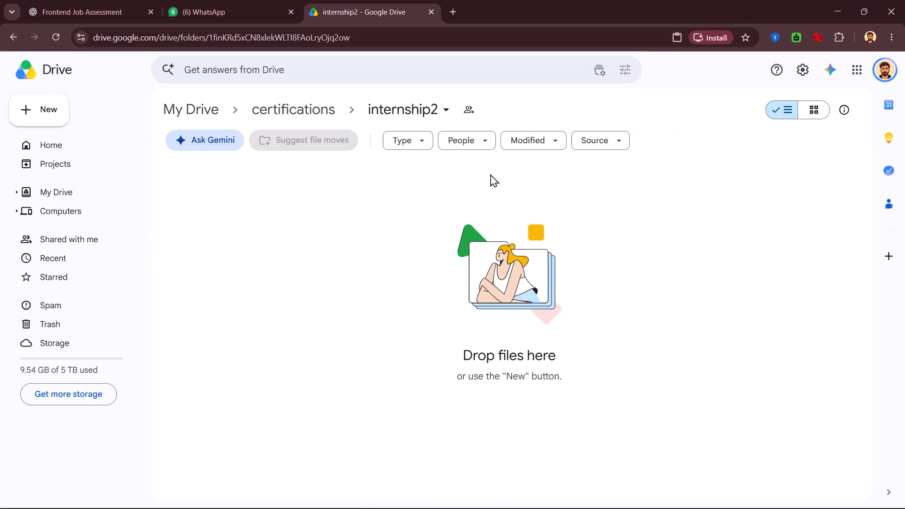
# Upload the TBI-GEU PNG file from the 1_PIYUSH _portfolio folder into the internship2 folder.
pyautogui.rightClick(411, 327)
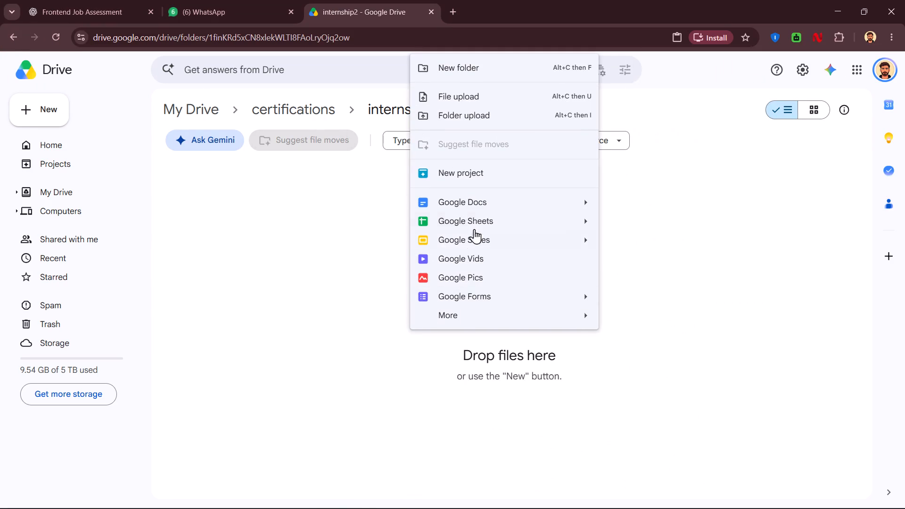
pyautogui.click(463, 90)
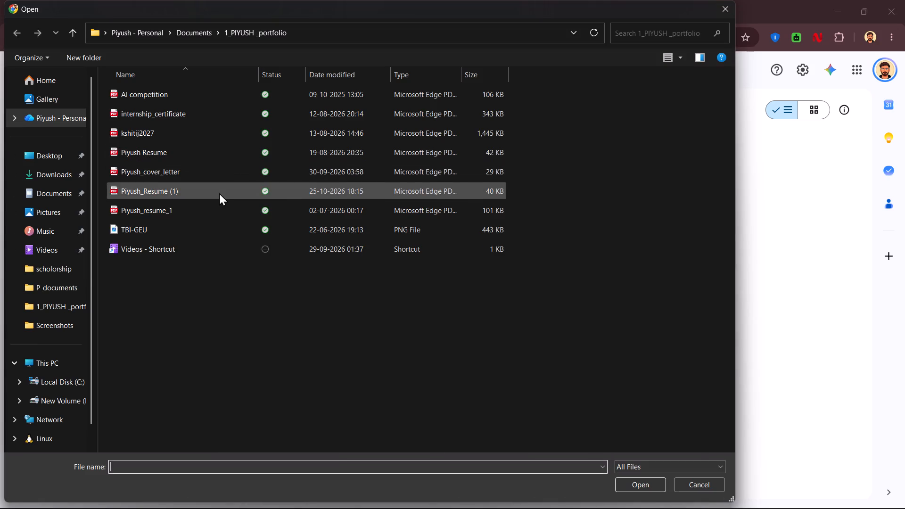
pyautogui.click(63, 285)
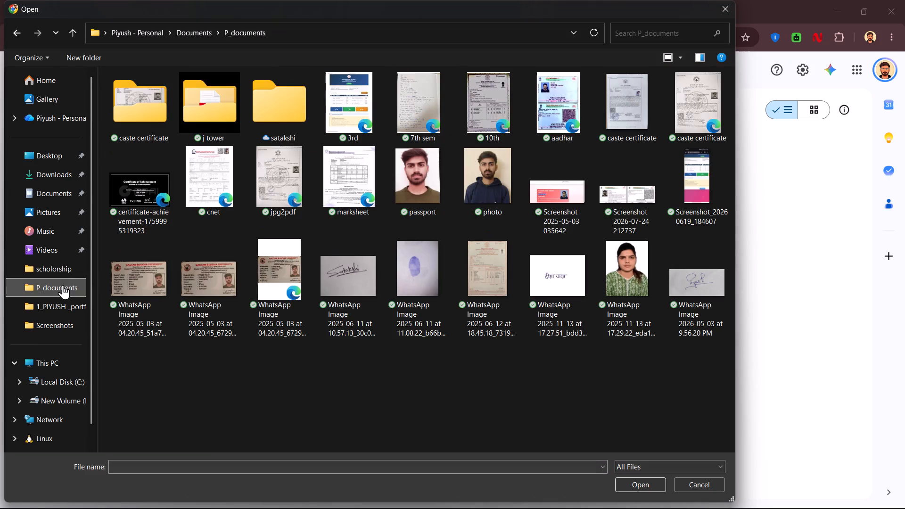
pyautogui.click(64, 303)
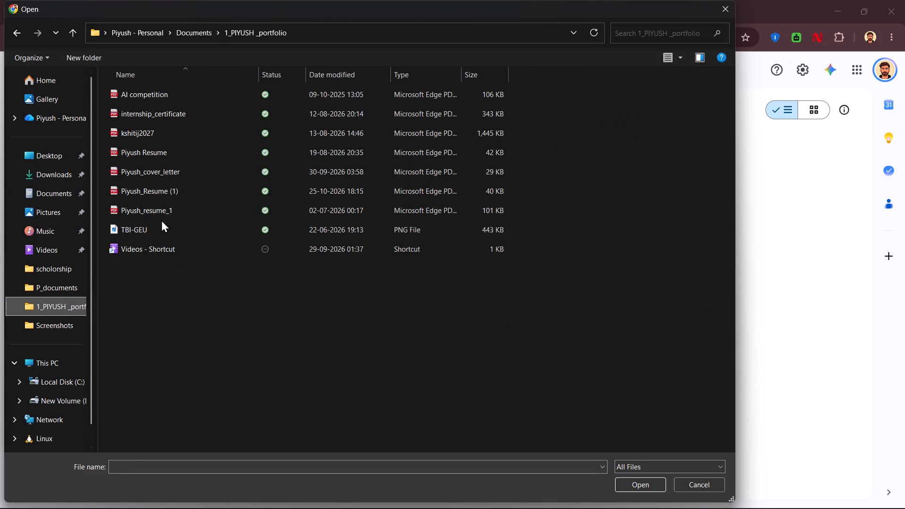
pyautogui.click(161, 231)
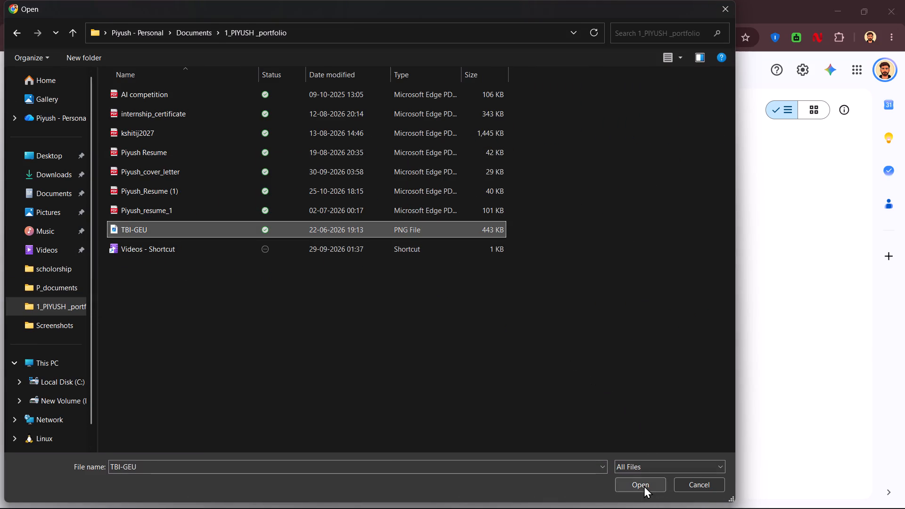
pyautogui.click(644, 485)
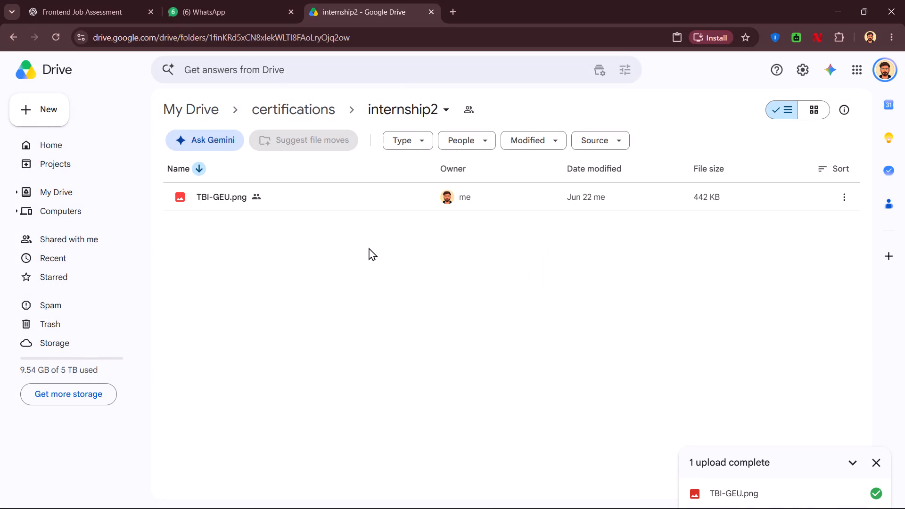
# Copy the web address of the internship2 folder.
pyautogui.click(346, 40)
pyautogui.hotkey('ctrl', 'c')
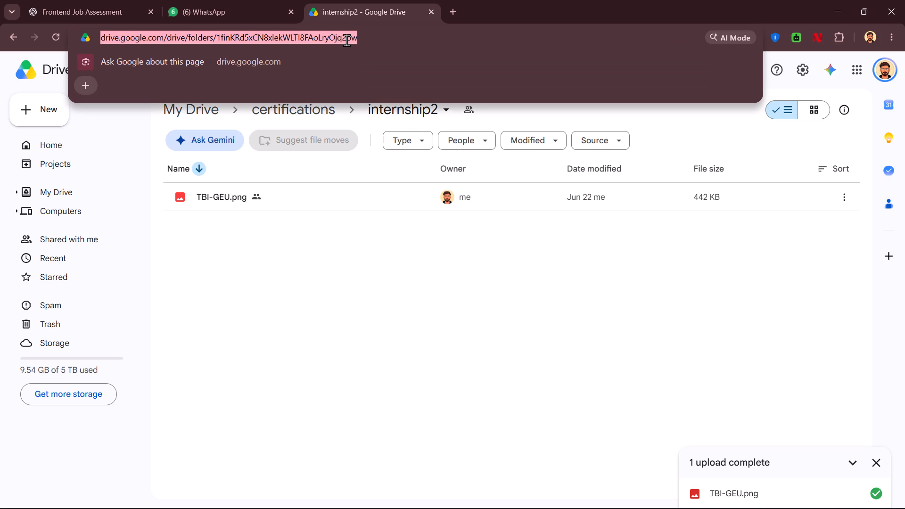
# Review the general access role options in the sharing settings of TBI-GEU.png.
pyautogui.moveTo(658, 313); pyautogui.dragTo(847, 197)
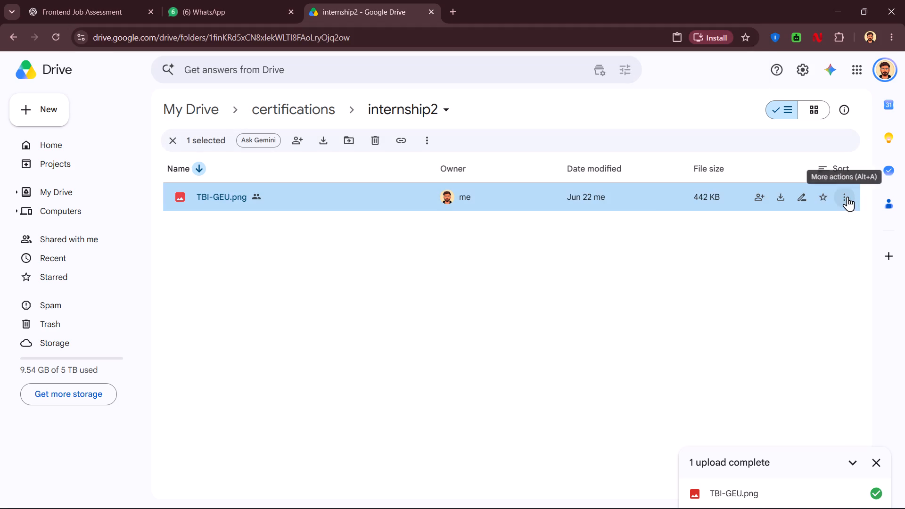
pyautogui.click(847, 197)
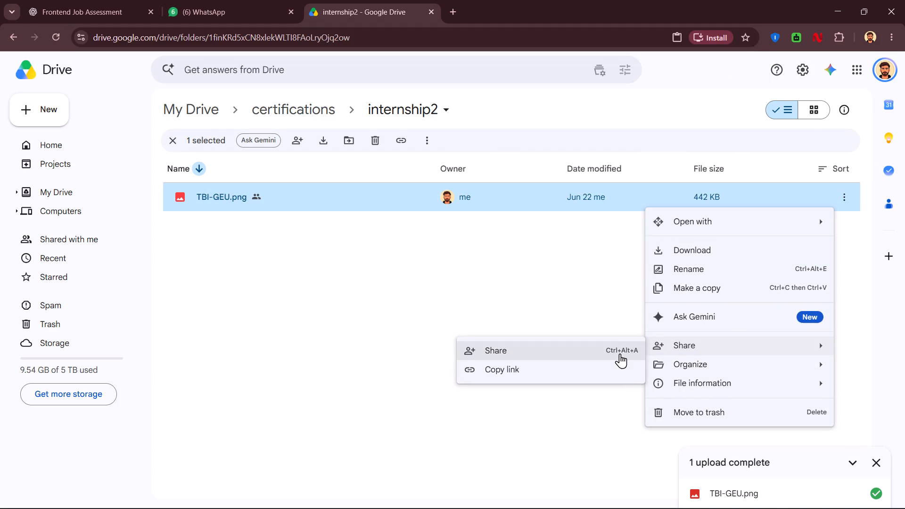
pyautogui.click(605, 347)
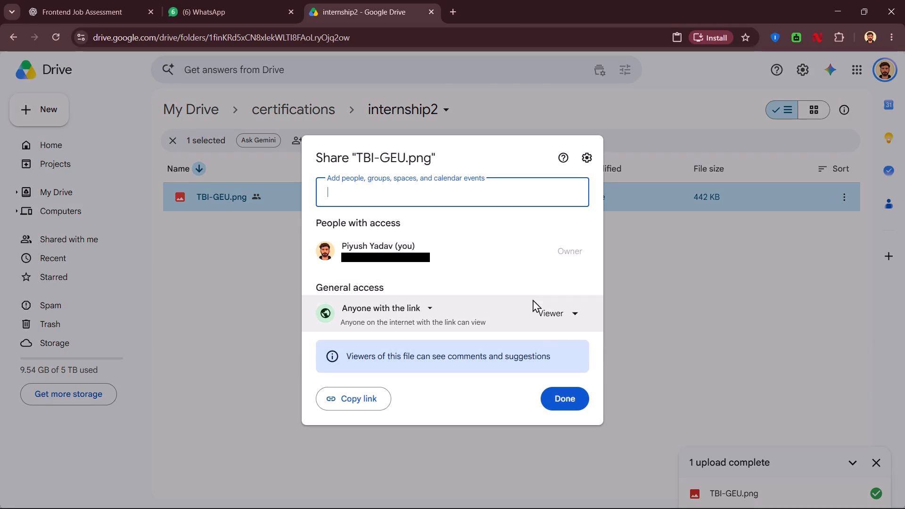
pyautogui.click(539, 310)
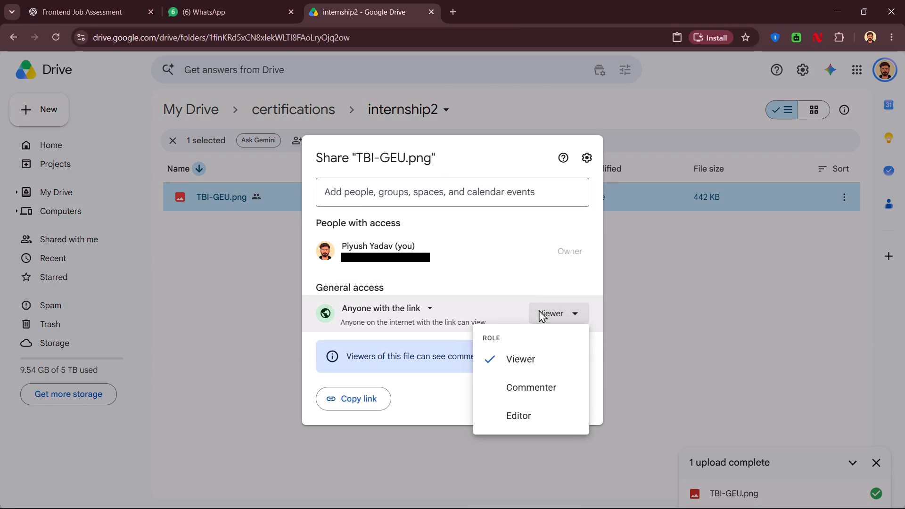
pyautogui.click(633, 350)
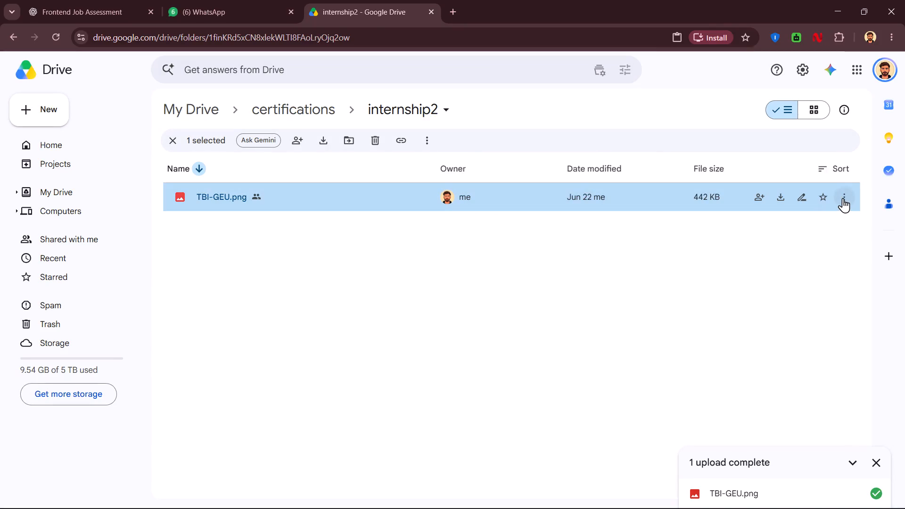
# Copy the share link of TBI-GEU.png and close its sharing settings.
pyautogui.click(843, 198)
pyautogui.click(689, 344)
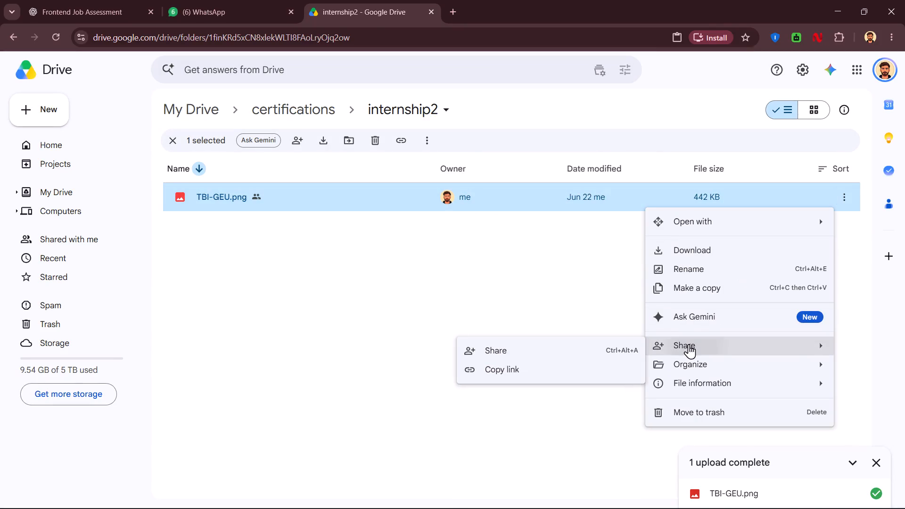
pyautogui.click(585, 364)
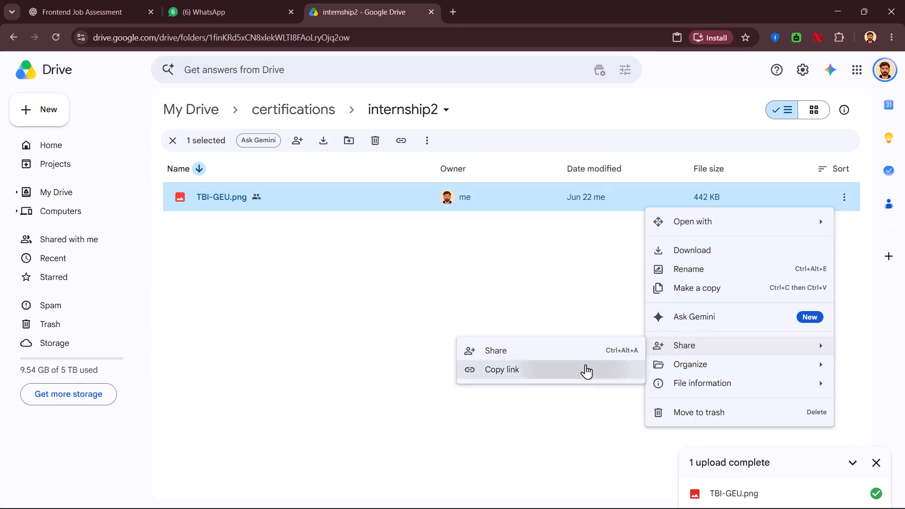
pyautogui.click(126, 481)
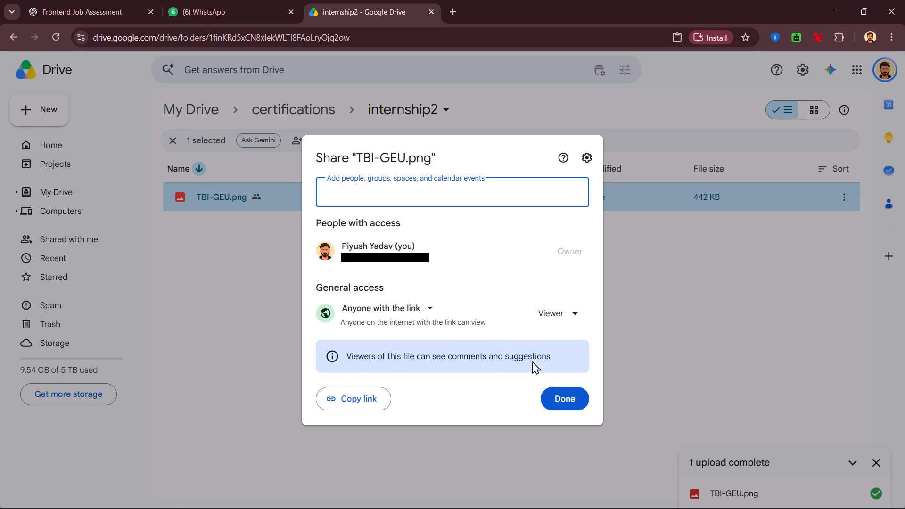
pyautogui.click(575, 392)
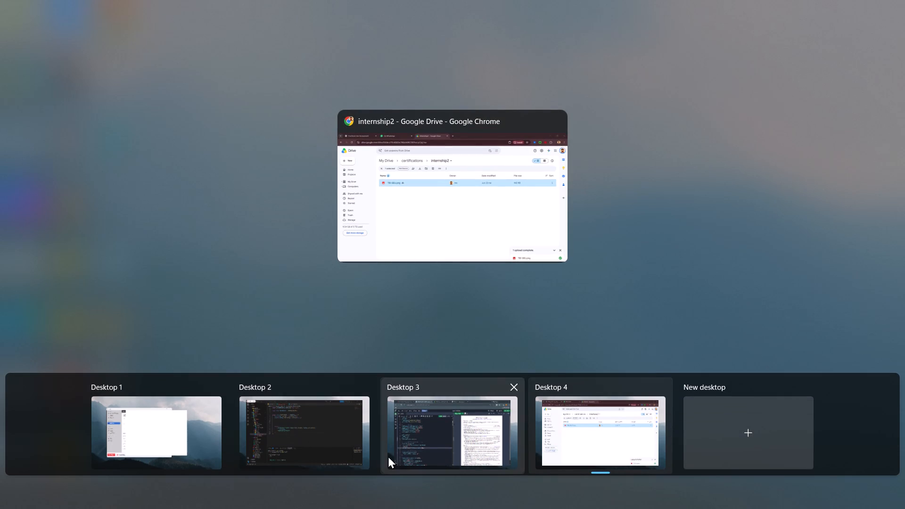
# Switch to the Overleaf resume on Desktop 3 and locate the source of the Cane & Sugar internship's certificate link.
pyautogui.click(422, 444)
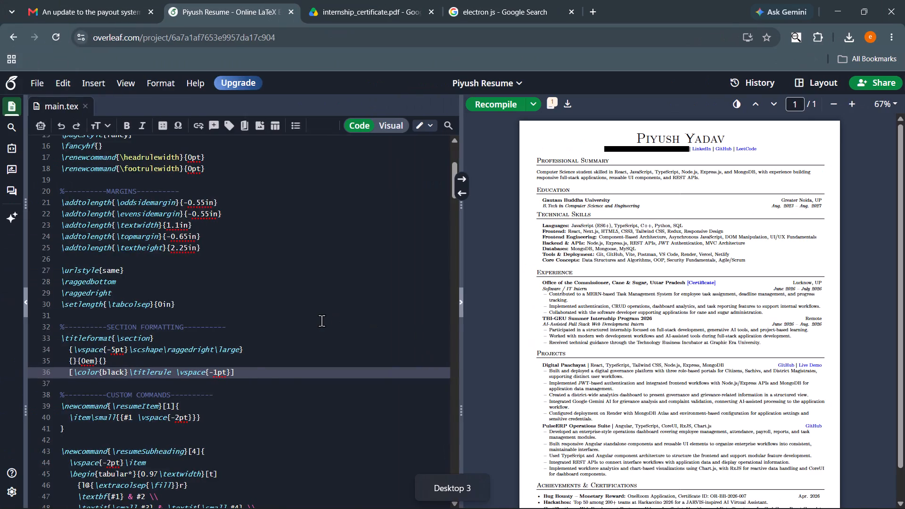
pyautogui.scroll(4, 321, 320)
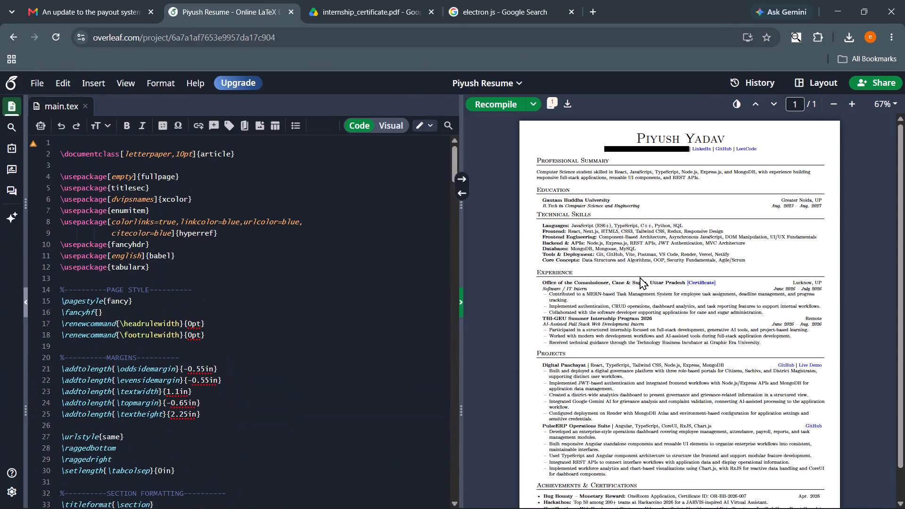
pyautogui.tripleClick(640, 283)
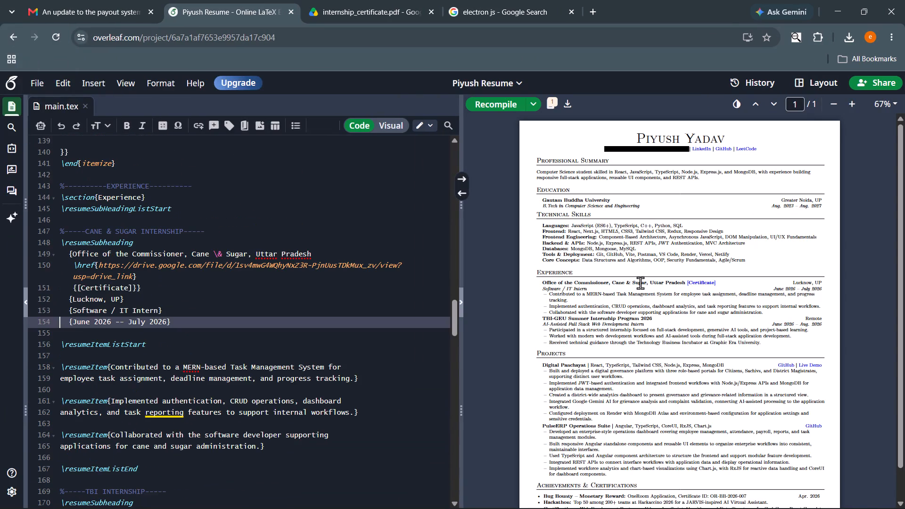
pyautogui.doubleClick(673, 283)
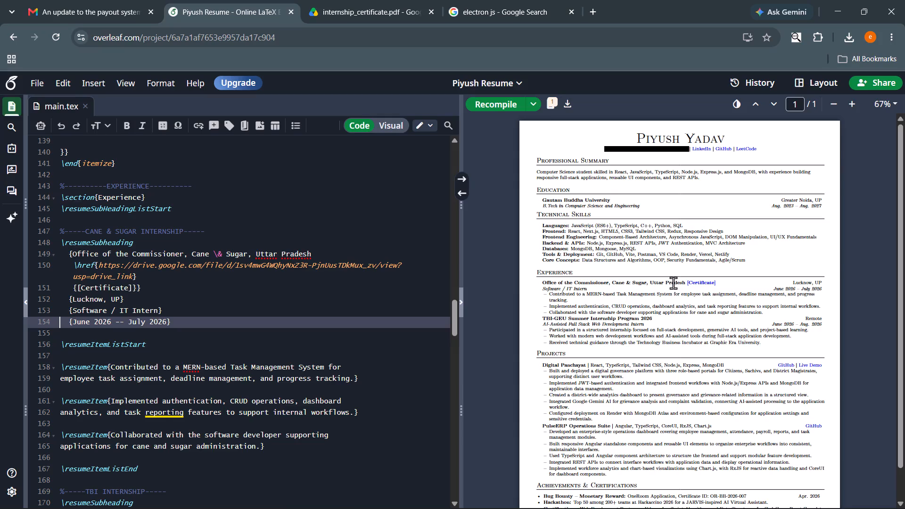
pyautogui.moveTo(148, 287); pyautogui.dragTo(72, 269)
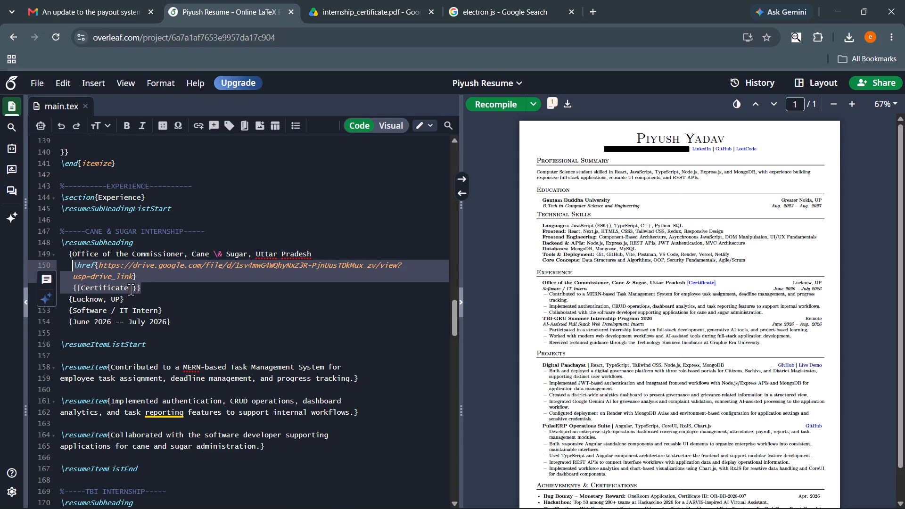
pyautogui.click(141, 298)
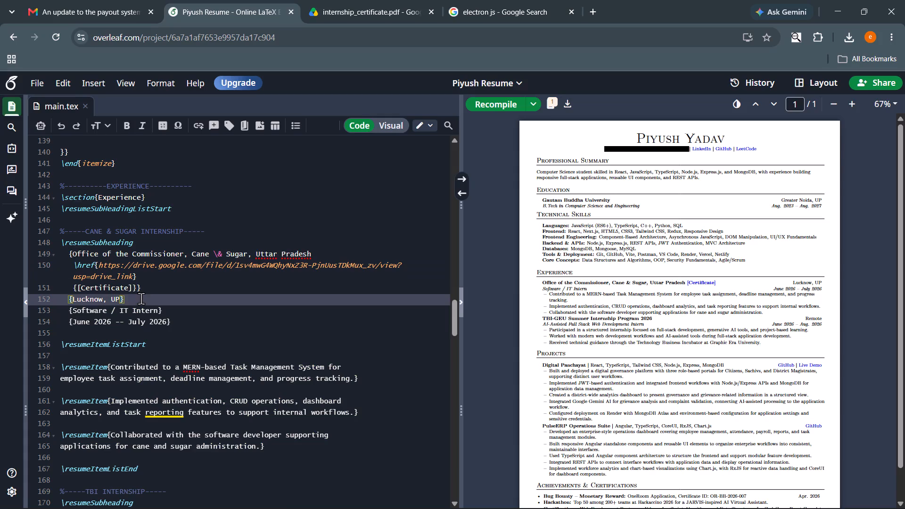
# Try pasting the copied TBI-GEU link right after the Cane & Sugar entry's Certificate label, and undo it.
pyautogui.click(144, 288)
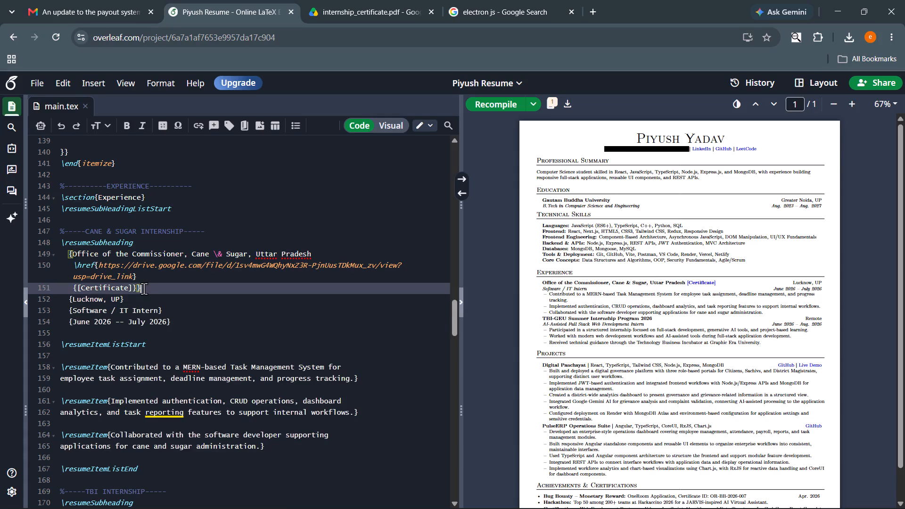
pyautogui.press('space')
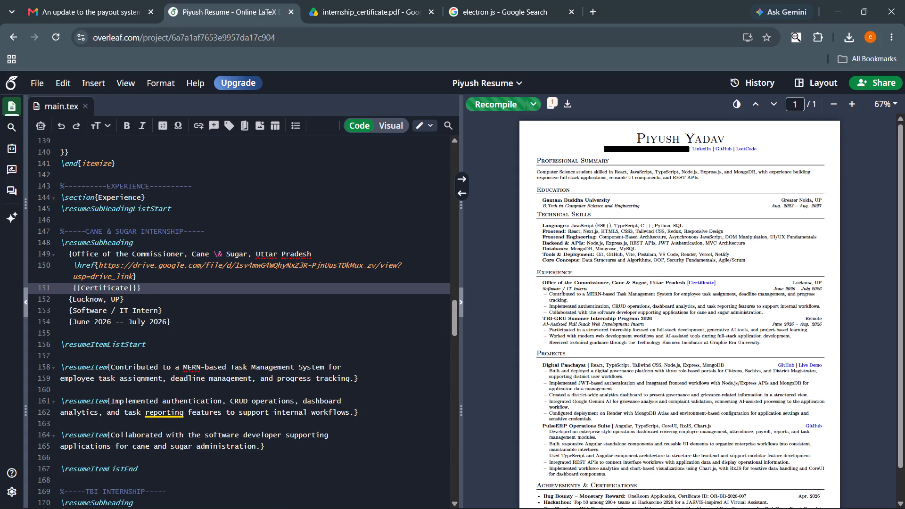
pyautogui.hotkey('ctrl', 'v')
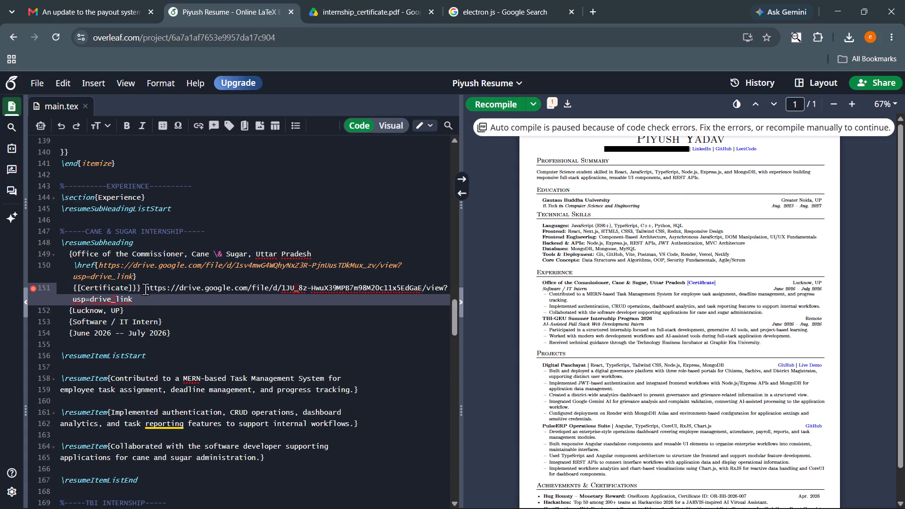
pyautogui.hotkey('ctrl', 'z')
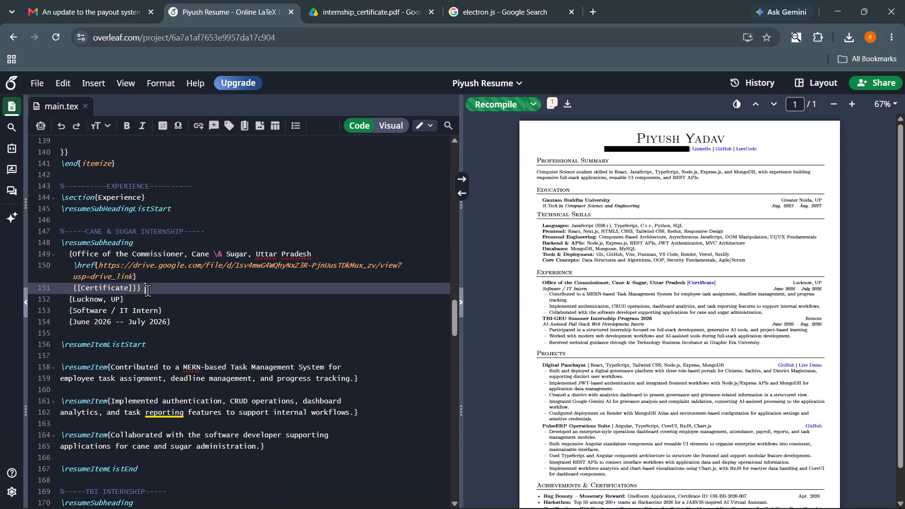
# Add blank lines below the Cane & Sugar date line and paste the TBI-GEU link there on its own line.
pyautogui.click(181, 333)
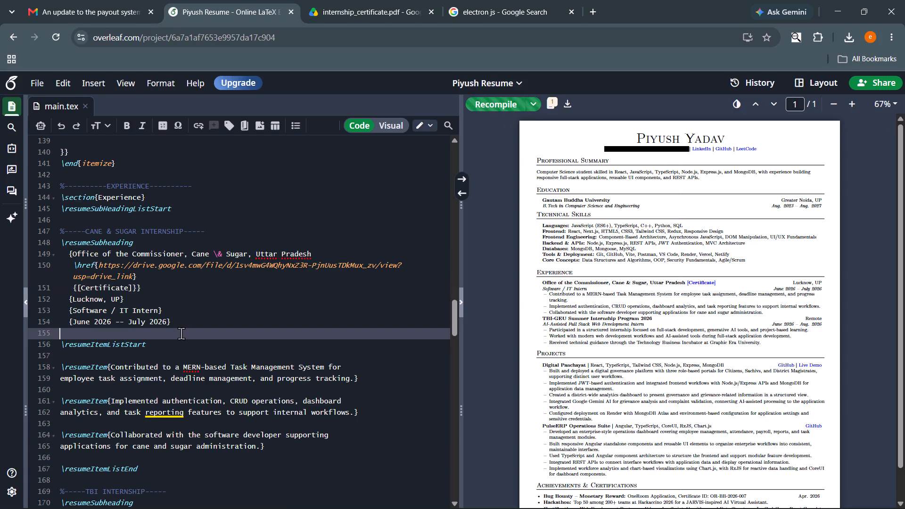
pyautogui.hotkey('shift', 'Return')
pyautogui.hotkey('shift', 'Return')
pyautogui.press('Return')
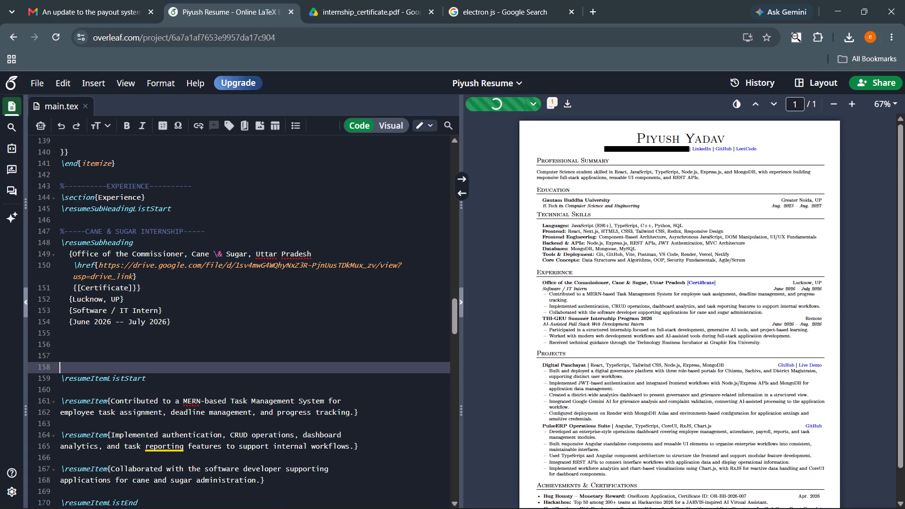
pyautogui.press('Up')
pyautogui.press('Up')
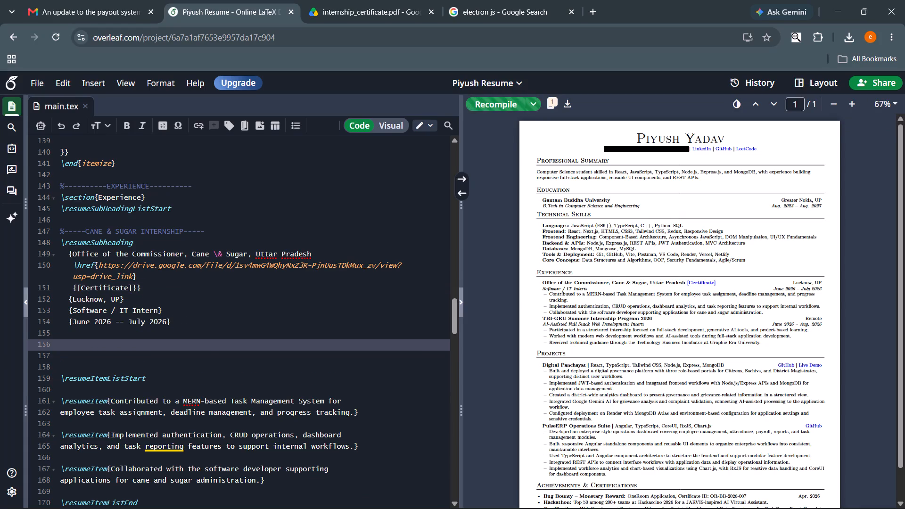
pyautogui.hotkey('ctrl', 'v')
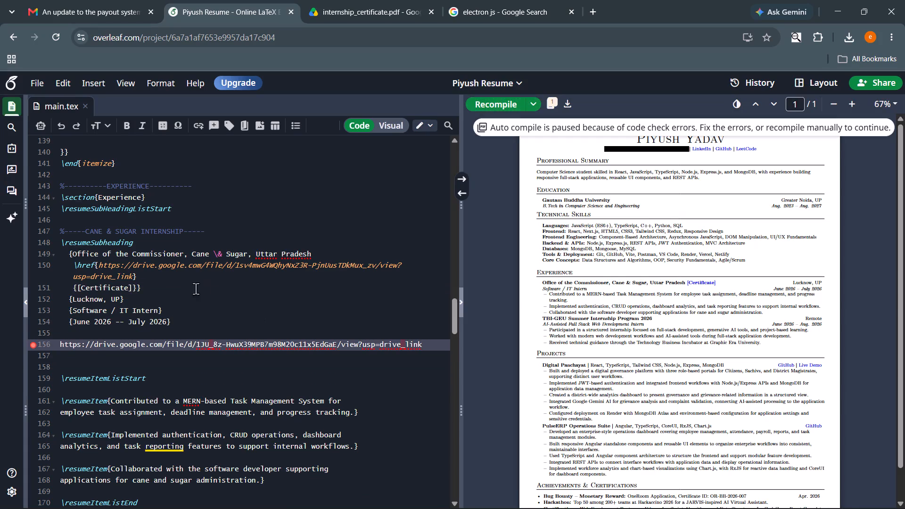
# Duplicate the Cane & Sugar \href block with its [Certificate] label below the pasted TBI-GEU link.
pyautogui.click(148, 285)
pyautogui.moveTo(148, 285); pyautogui.dragTo(67, 268)
pyautogui.hotkey('ctrl', 'c')
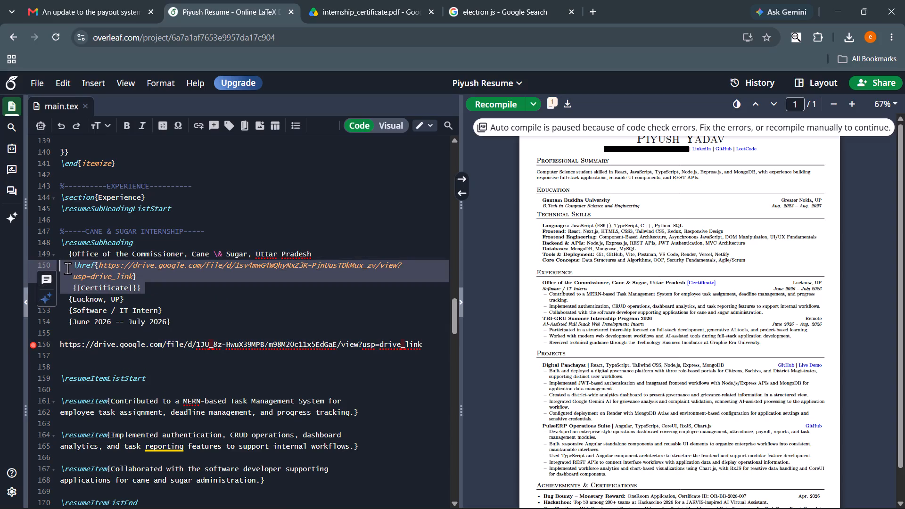
pyautogui.click(113, 361)
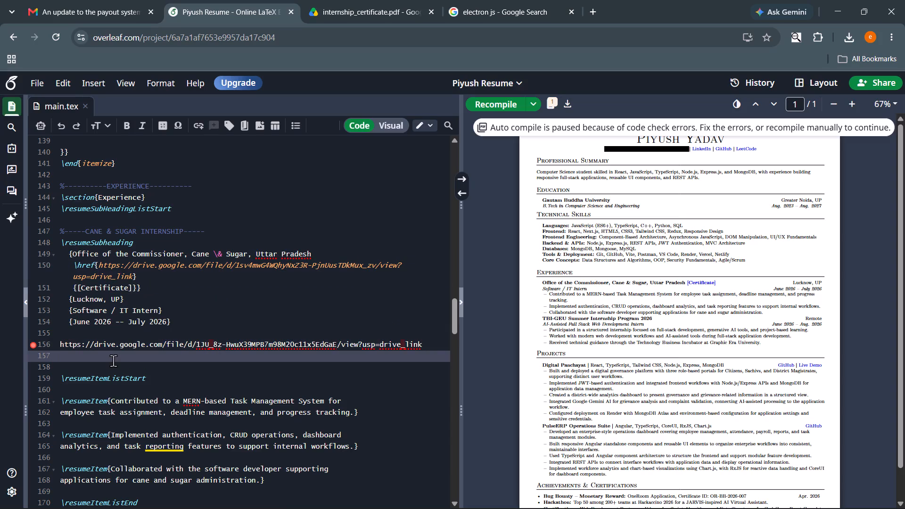
pyautogui.hotkey('shift', 'Return')
pyautogui.hotkey('ctrl', 'v')
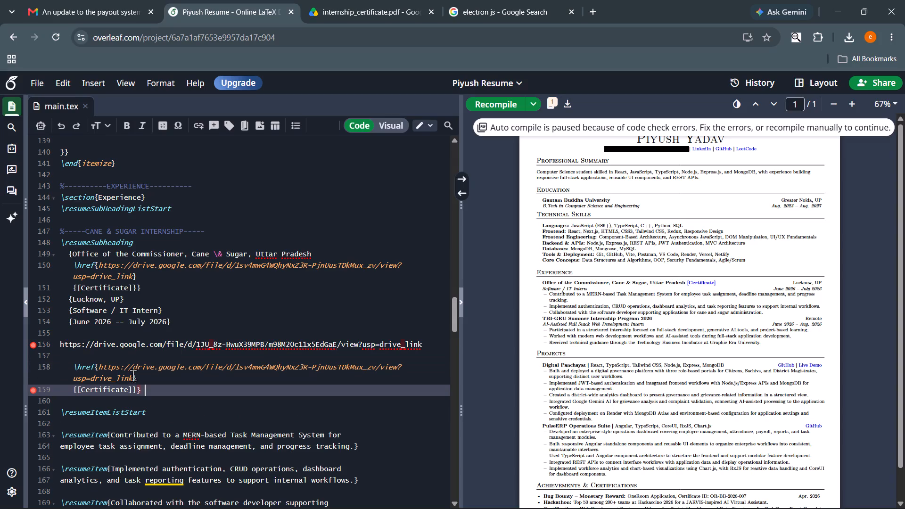
# Replace the URL in the duplicated \href block with the TBI-GEU link.
pyautogui.moveTo(60, 344); pyautogui.dragTo(389, 352)
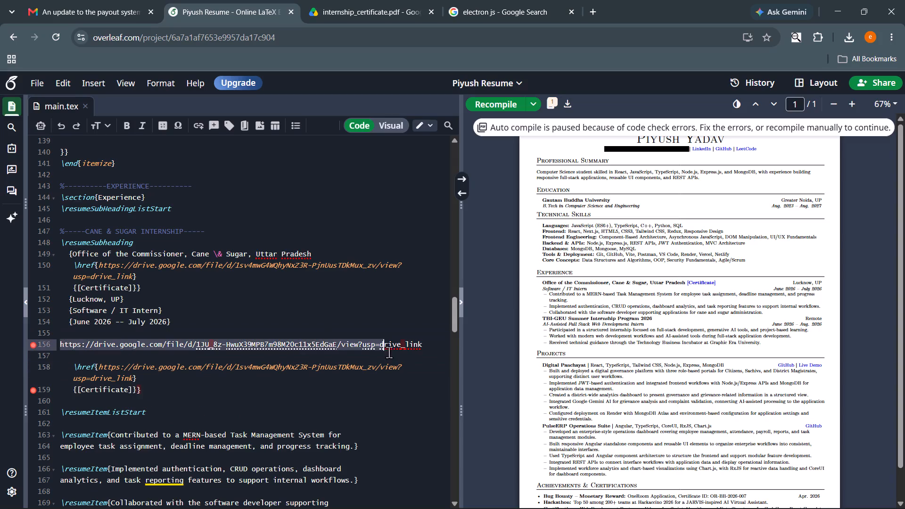
pyautogui.moveTo(389, 352); pyautogui.dragTo(442, 346)
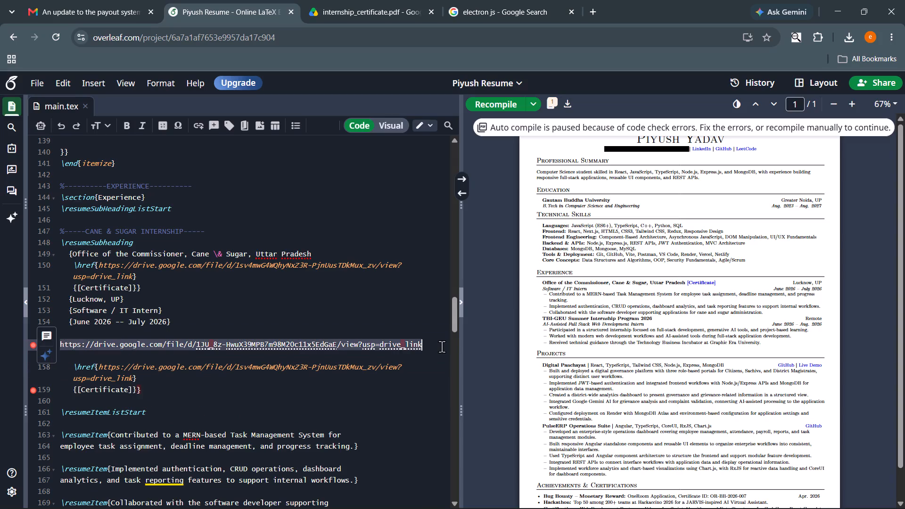
pyautogui.hotkey('ctrl', 'c')
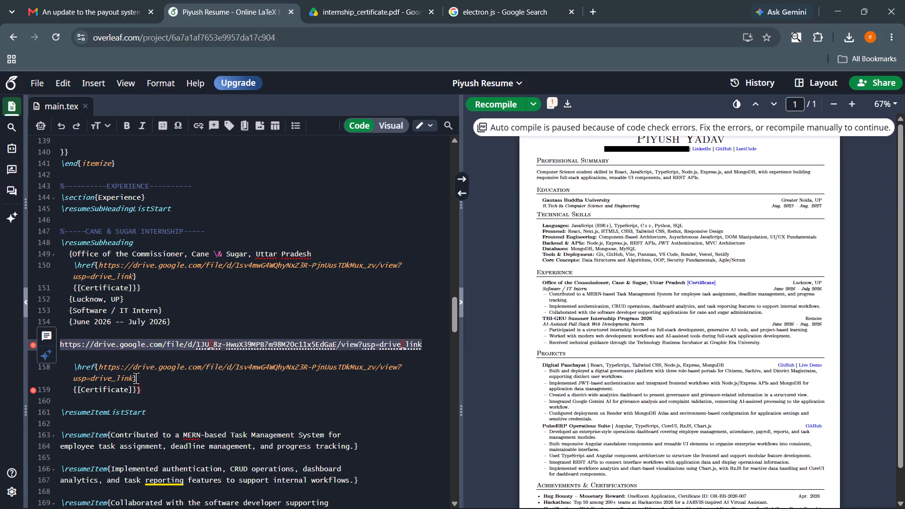
pyautogui.moveTo(134, 380); pyautogui.dragTo(99, 371)
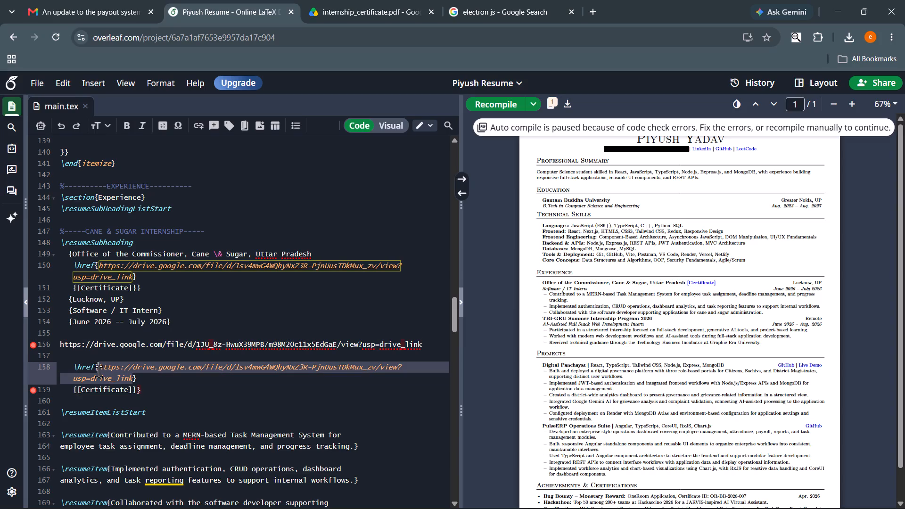
pyautogui.hotkey('ctrl', 'v')
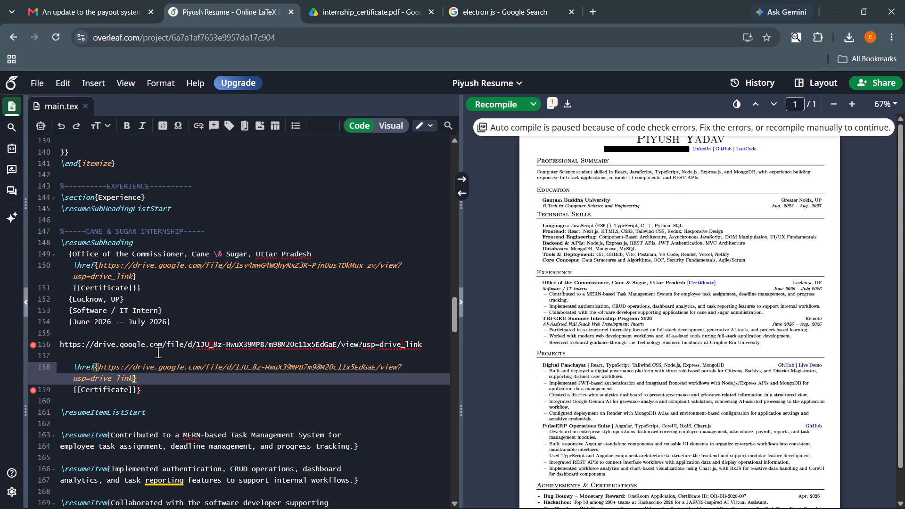
# Delete the loose TBI-GEU link line above the duplicated \href block.
pyautogui.tripleClick(86, 344)
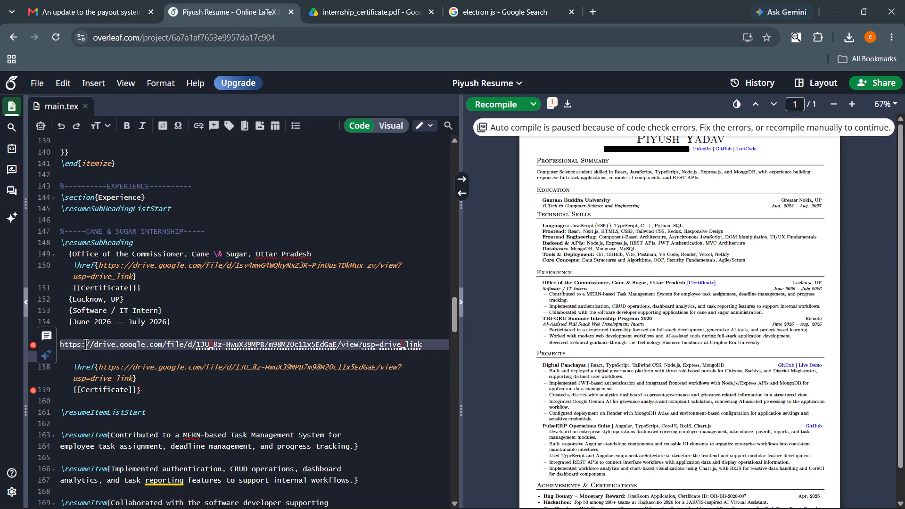
pyautogui.press('BackSpace')
pyautogui.press('BackSpace')
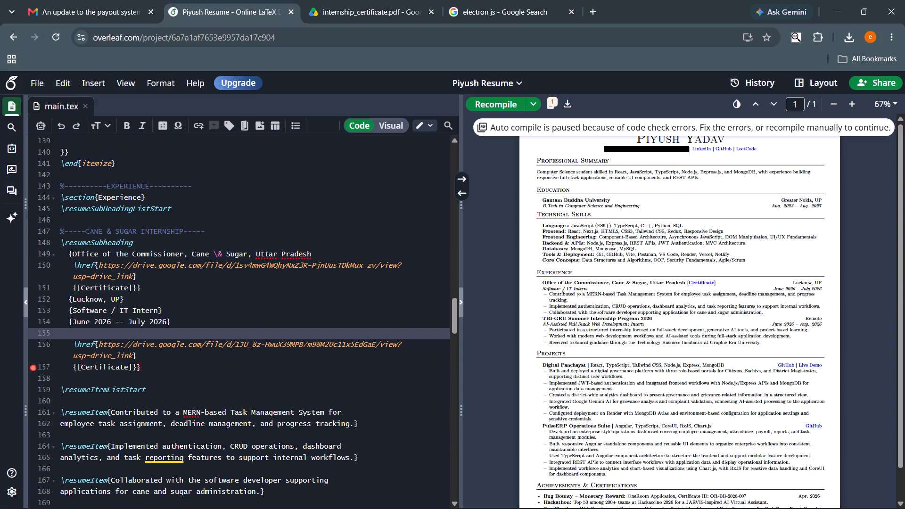
# Cut the TBI-GEU \href block and its [Certificate] label from below the Cane & Sugar date line.
pyautogui.moveTo(165, 368); pyautogui.dragTo(71, 346)
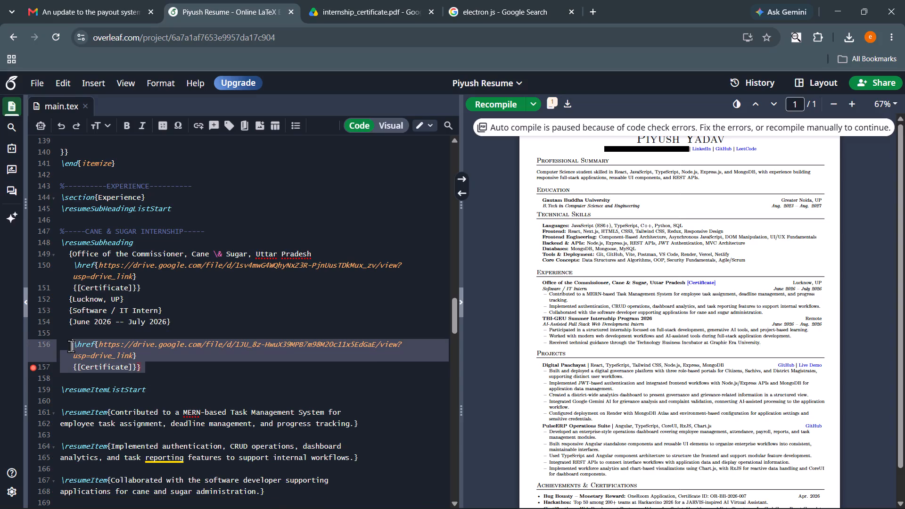
pyautogui.moveTo(71, 346); pyautogui.dragTo(61, 345)
pyautogui.hotkey('ctrl', 'c')
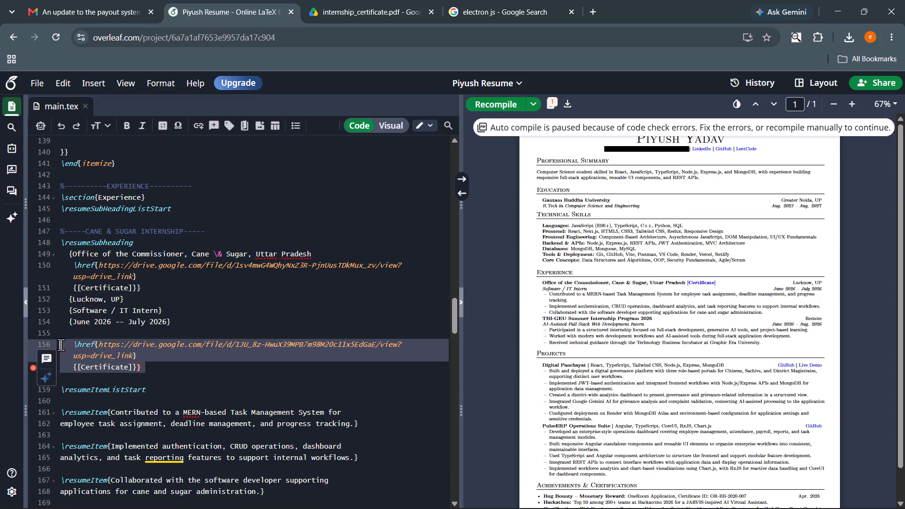
pyautogui.hotkey('ctrl', 'x')
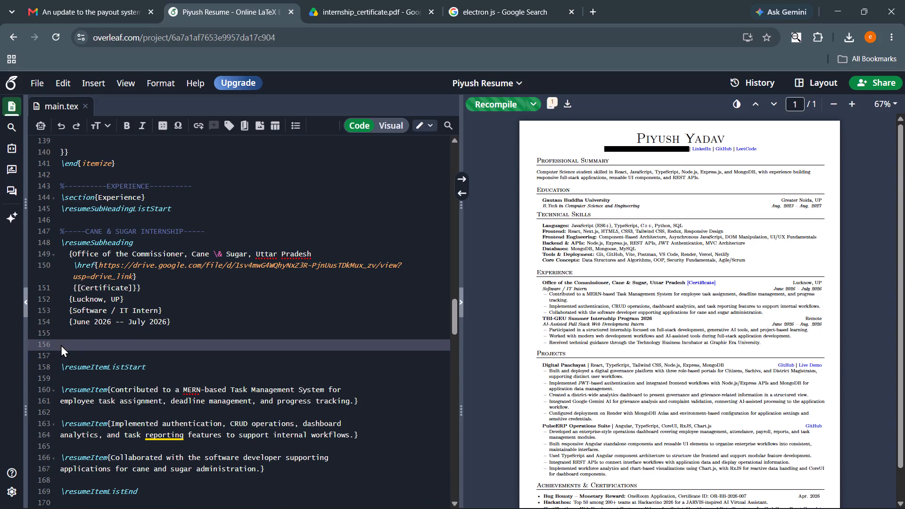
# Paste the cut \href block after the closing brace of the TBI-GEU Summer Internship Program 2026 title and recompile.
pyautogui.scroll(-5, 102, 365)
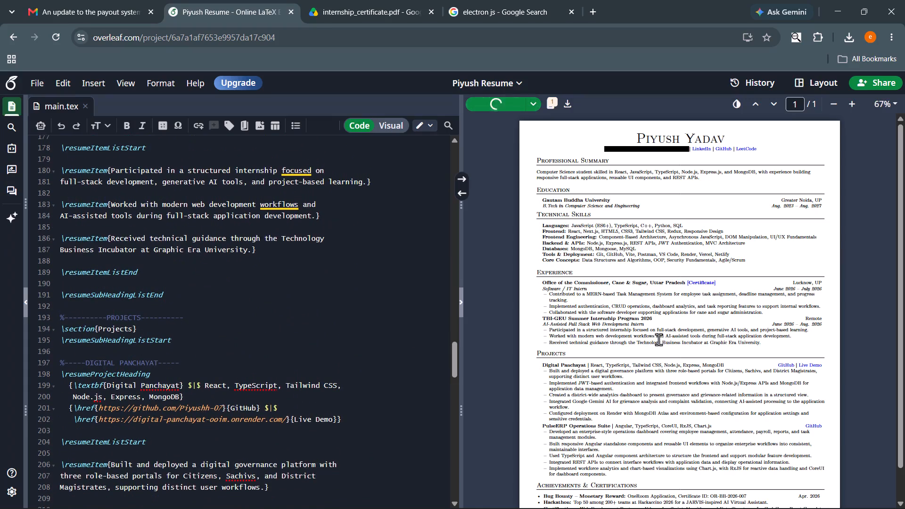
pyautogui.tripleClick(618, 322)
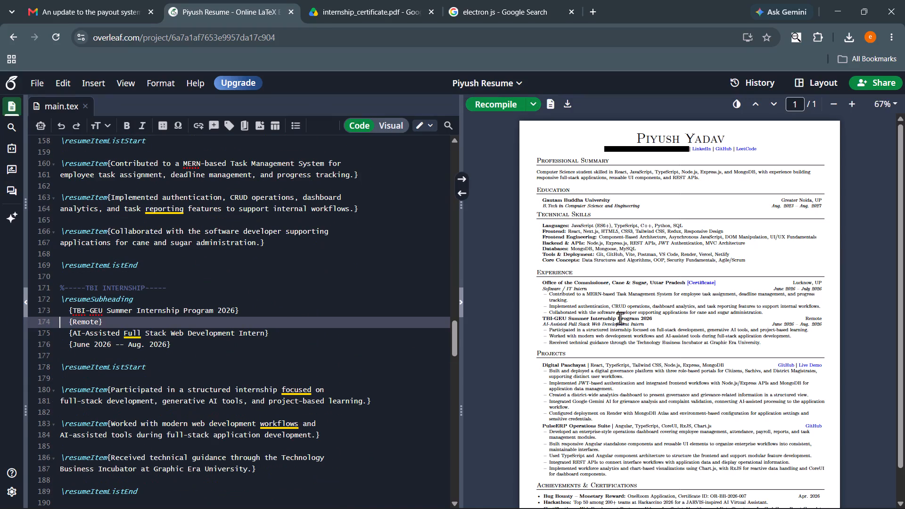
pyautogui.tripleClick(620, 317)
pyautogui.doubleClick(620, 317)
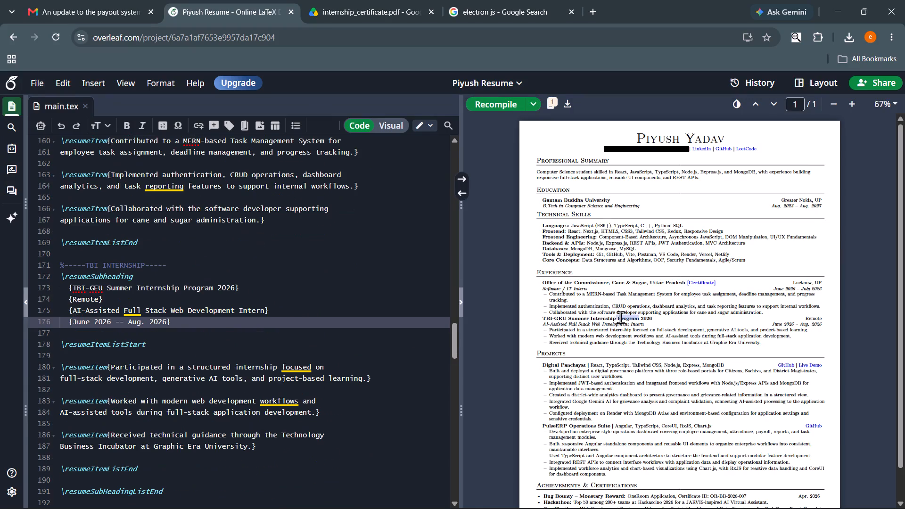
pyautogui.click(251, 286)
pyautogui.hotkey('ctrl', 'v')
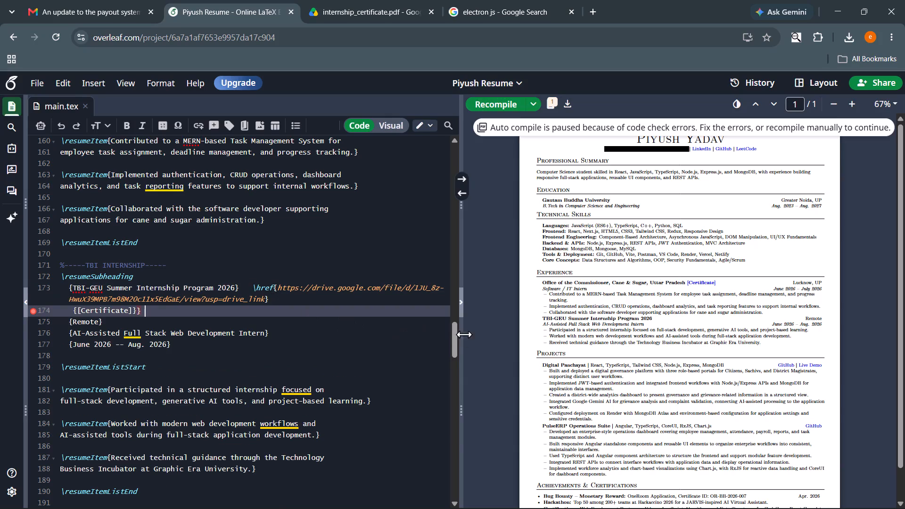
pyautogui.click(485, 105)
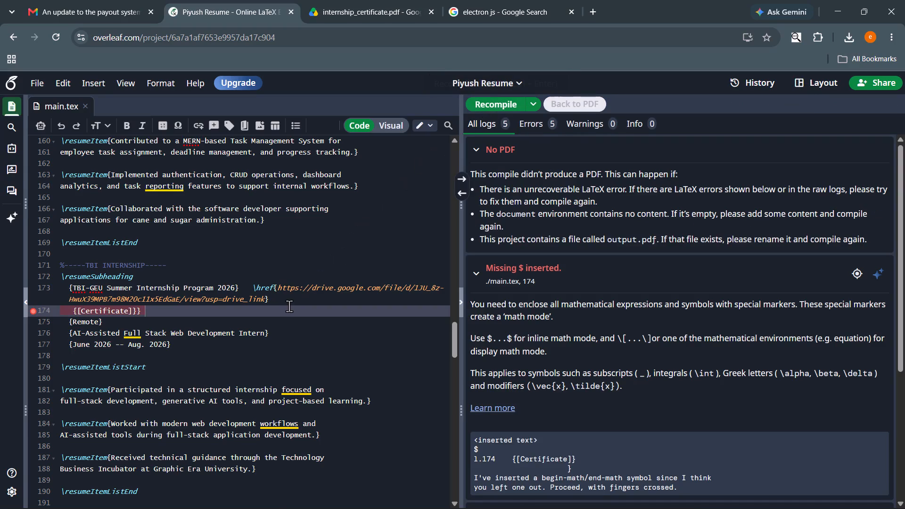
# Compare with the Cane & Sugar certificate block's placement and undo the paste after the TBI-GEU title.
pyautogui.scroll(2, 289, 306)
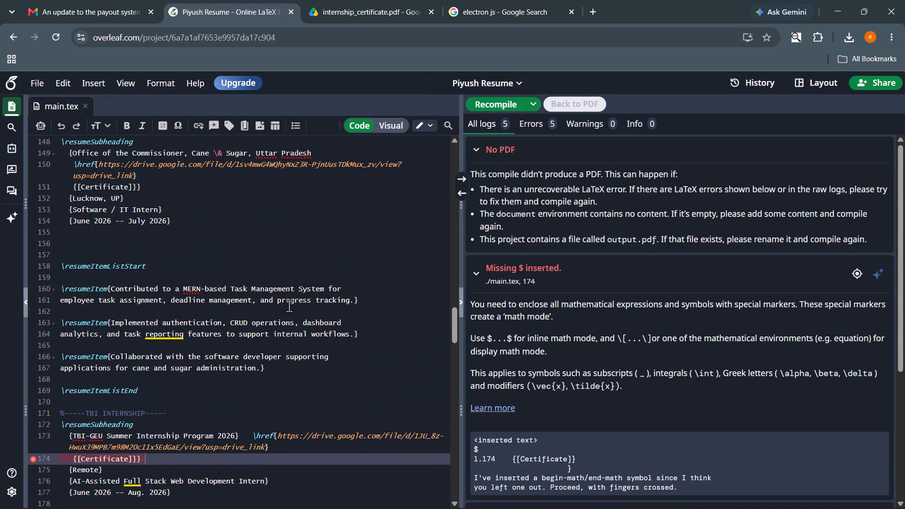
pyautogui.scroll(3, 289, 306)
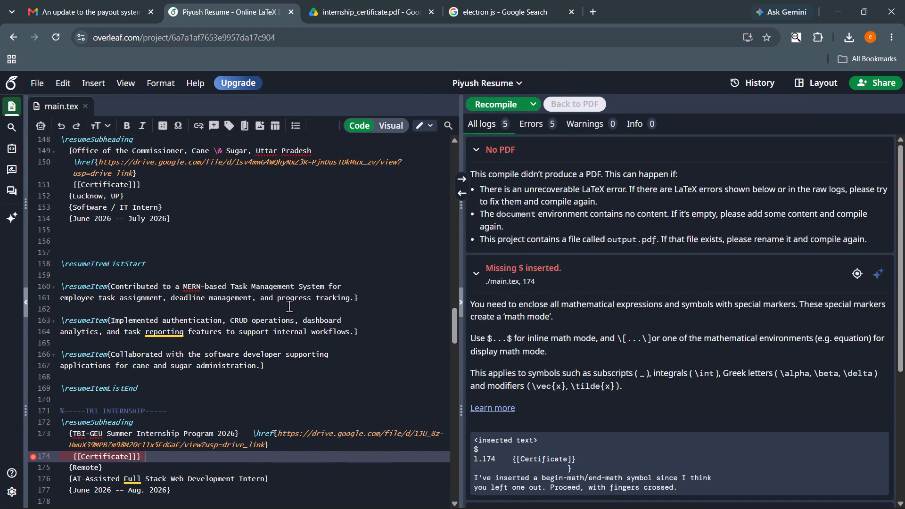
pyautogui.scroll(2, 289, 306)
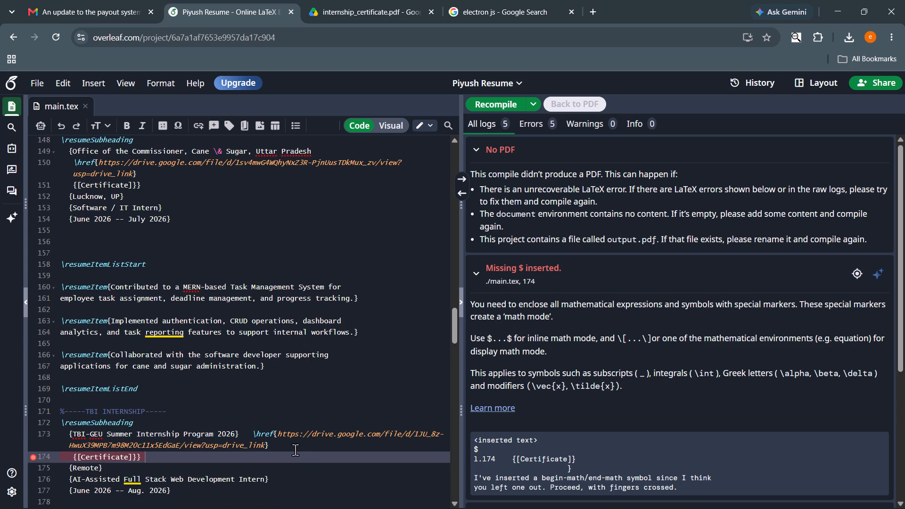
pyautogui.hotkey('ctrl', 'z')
# Paste the \href block inside the TBI-GEU title's braces, after 2026 and a space, and recompile.
pyautogui.click(236, 434)
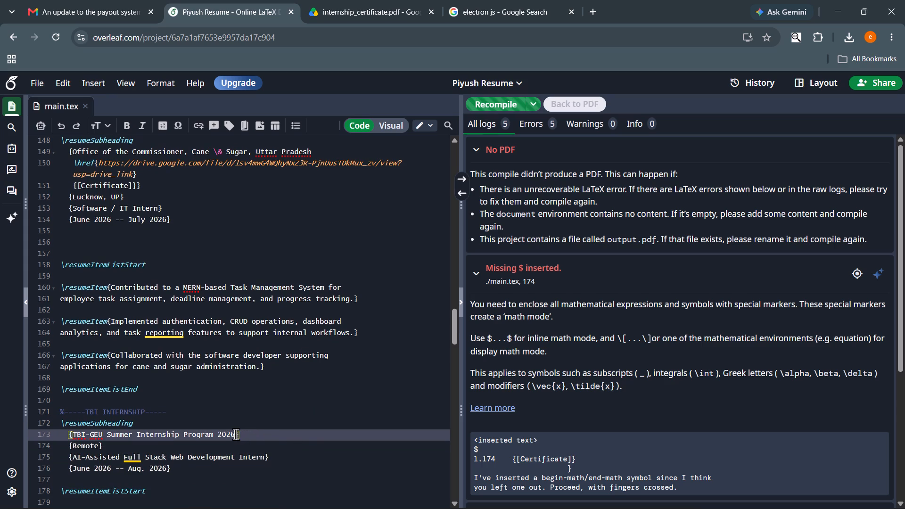
pyautogui.press('space')
pyautogui.hotkey('ctrl', 'v')
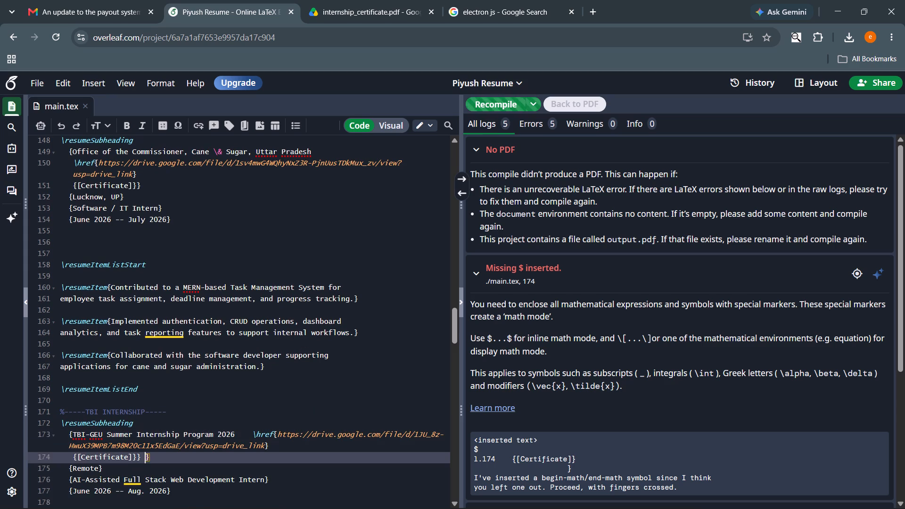
pyautogui.click(498, 101)
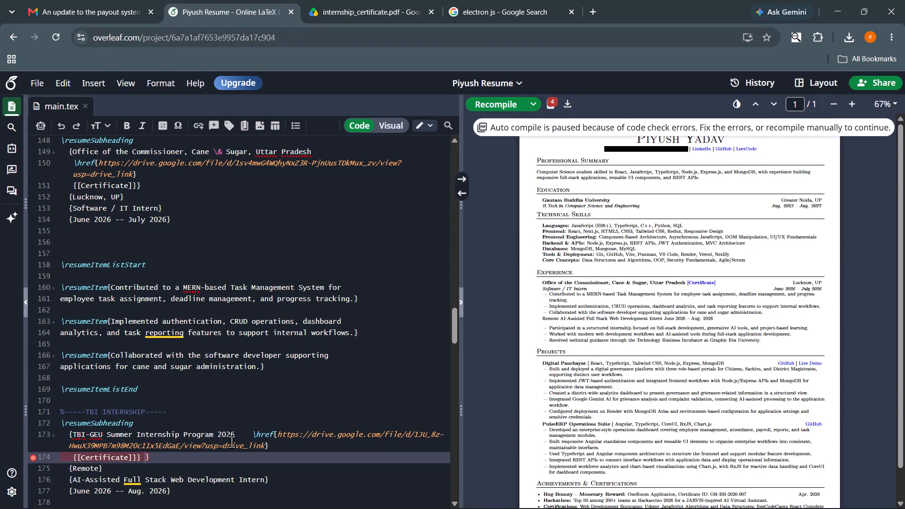
# Delete the extra closing brace after the TBI-GEU [Certificate] label.
pyautogui.press('BackSpace')
pyautogui.press('BackSpace')
pyautogui.click(163, 461)
pyautogui.press('BackSpace')
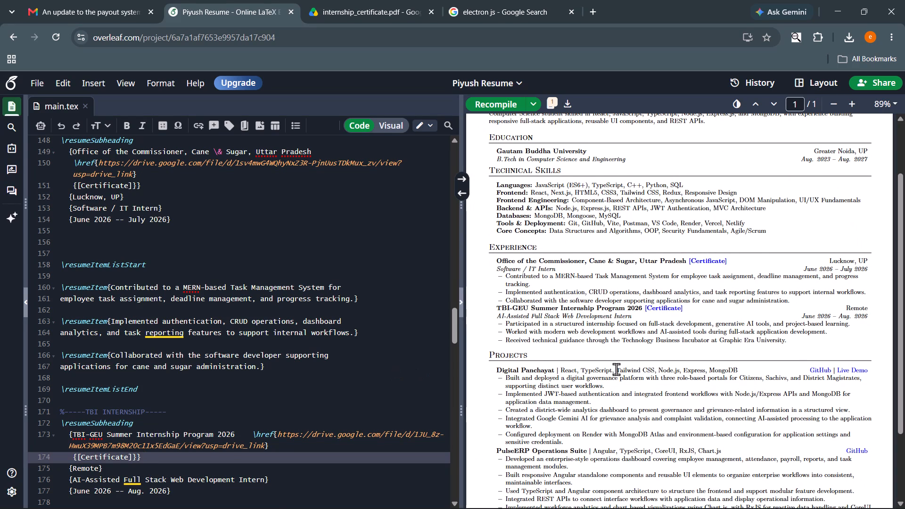
# Check the compiled resume preview from the Experience section through Achievements & Certifications.
pyautogui.scroll(-4, 616, 369)
pyautogui.scroll(1, 616, 369)
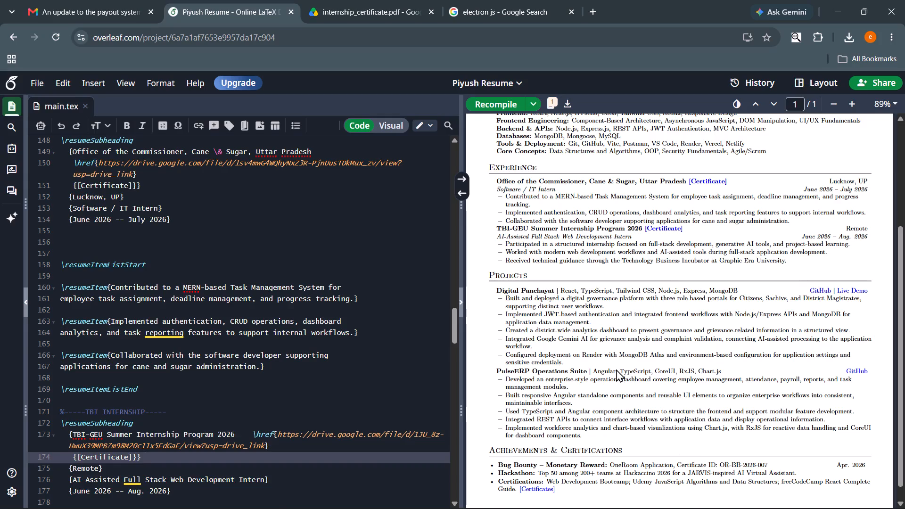
pyautogui.scroll(2, 616, 369)
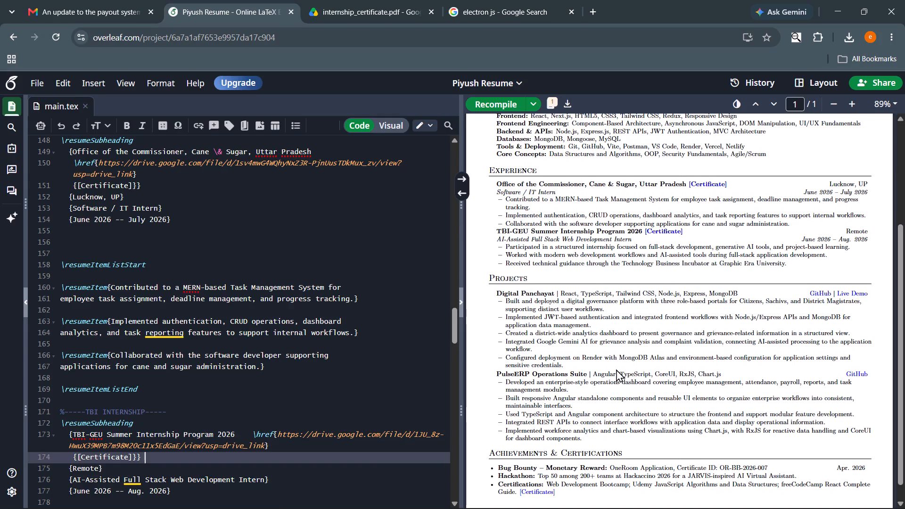
pyautogui.scroll(2, 616, 369)
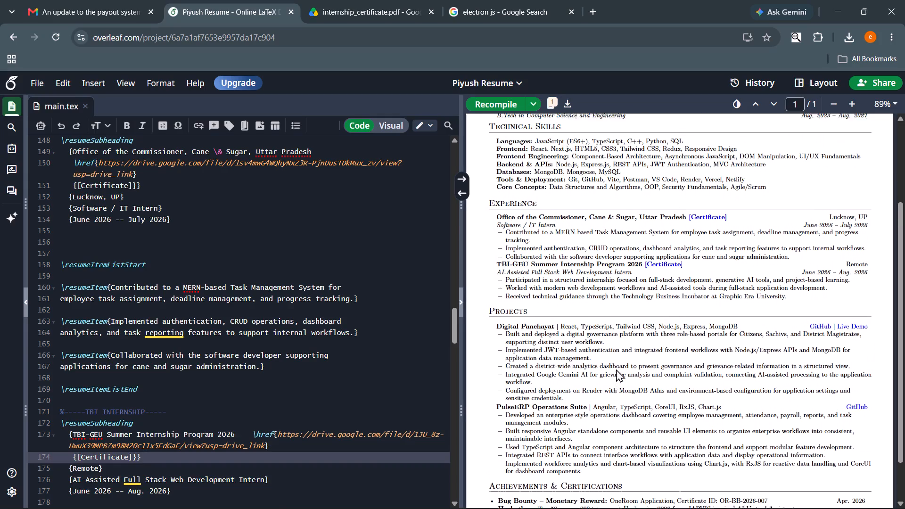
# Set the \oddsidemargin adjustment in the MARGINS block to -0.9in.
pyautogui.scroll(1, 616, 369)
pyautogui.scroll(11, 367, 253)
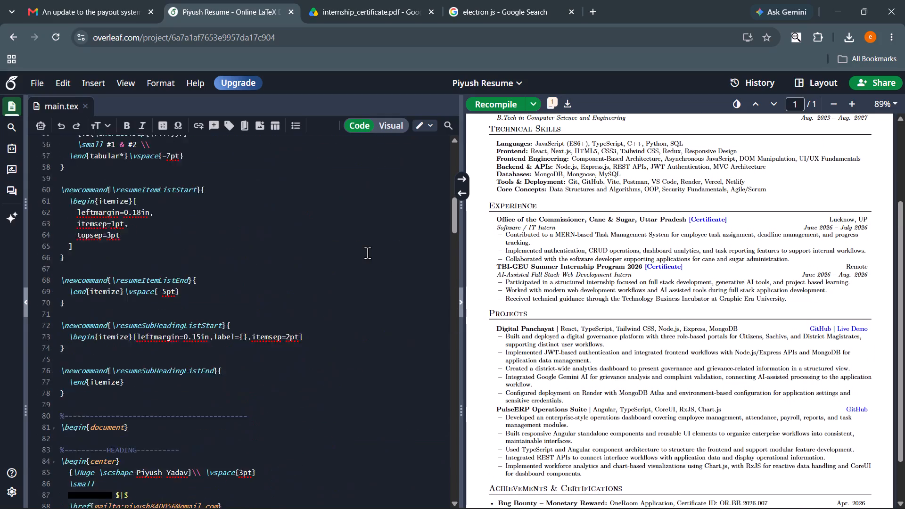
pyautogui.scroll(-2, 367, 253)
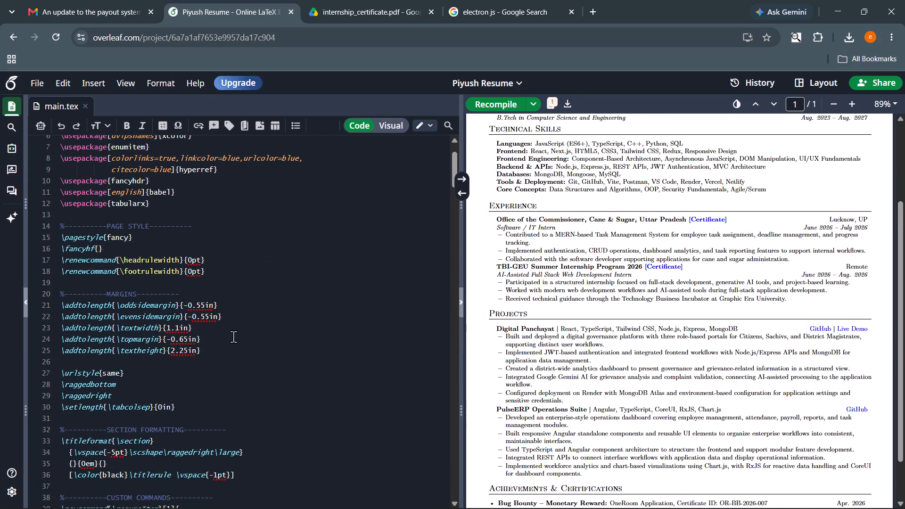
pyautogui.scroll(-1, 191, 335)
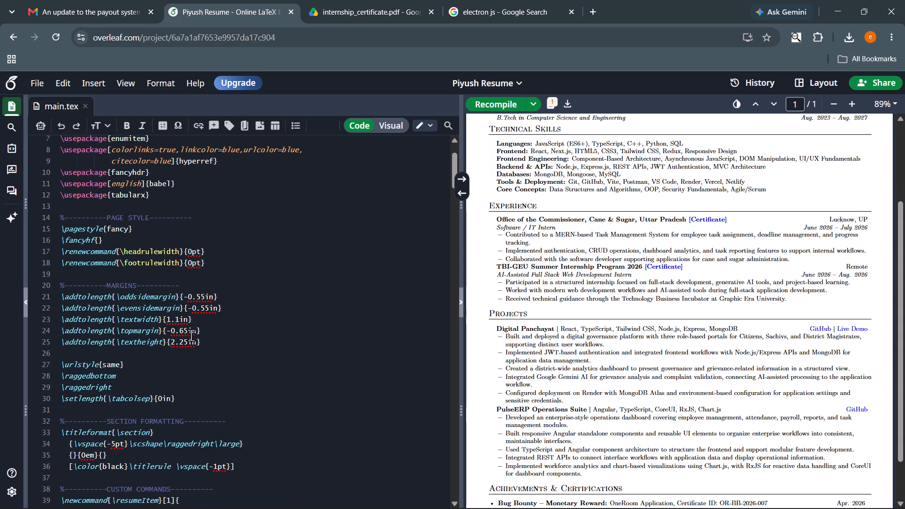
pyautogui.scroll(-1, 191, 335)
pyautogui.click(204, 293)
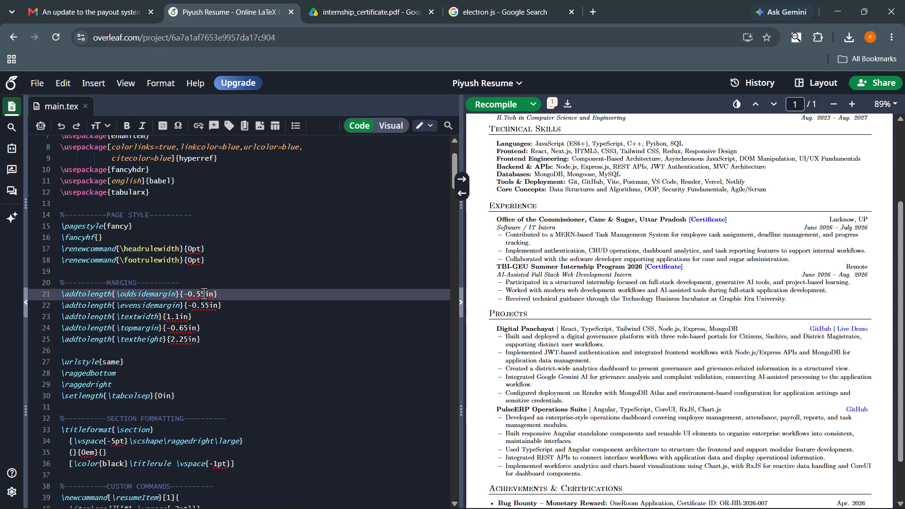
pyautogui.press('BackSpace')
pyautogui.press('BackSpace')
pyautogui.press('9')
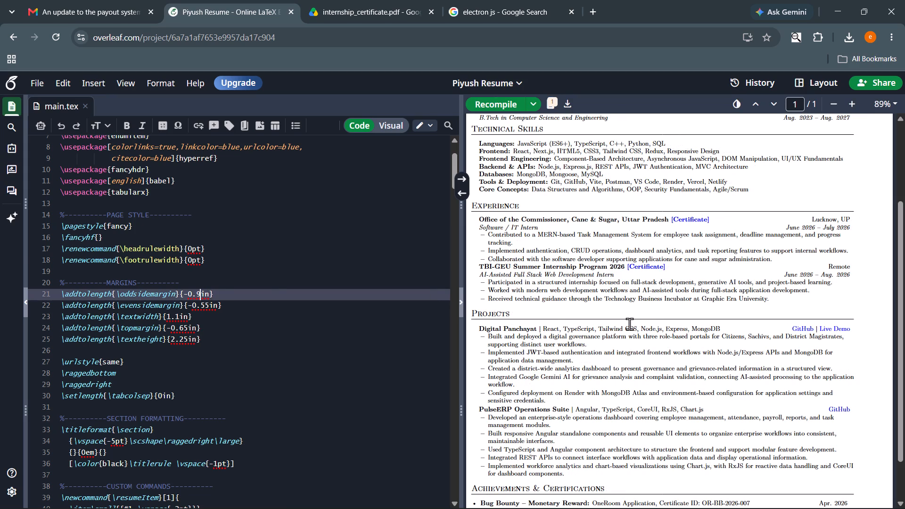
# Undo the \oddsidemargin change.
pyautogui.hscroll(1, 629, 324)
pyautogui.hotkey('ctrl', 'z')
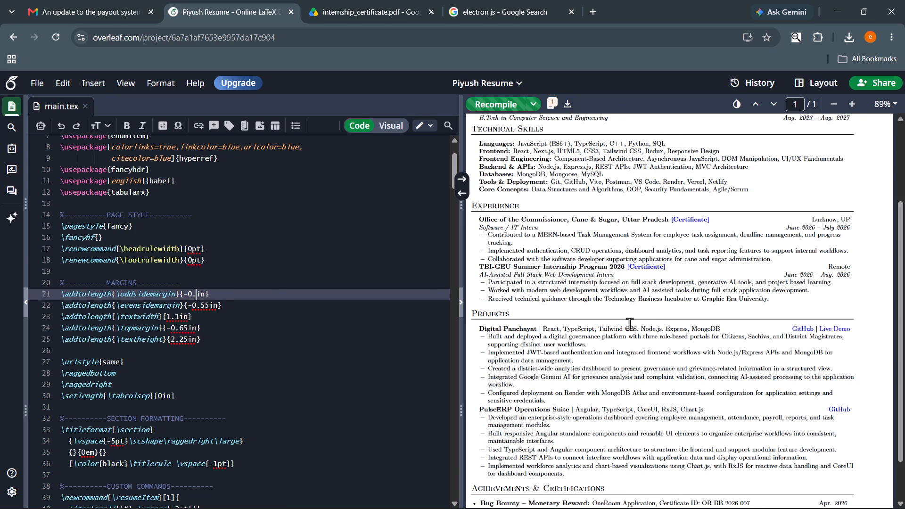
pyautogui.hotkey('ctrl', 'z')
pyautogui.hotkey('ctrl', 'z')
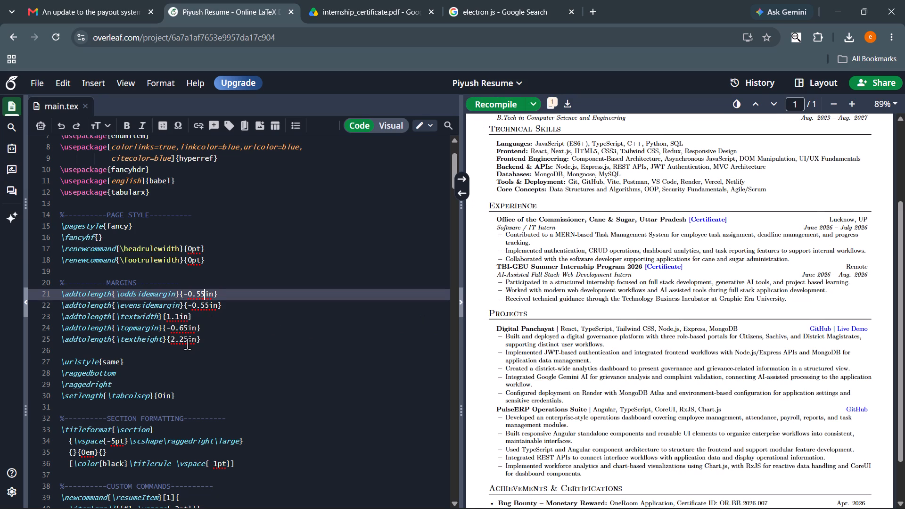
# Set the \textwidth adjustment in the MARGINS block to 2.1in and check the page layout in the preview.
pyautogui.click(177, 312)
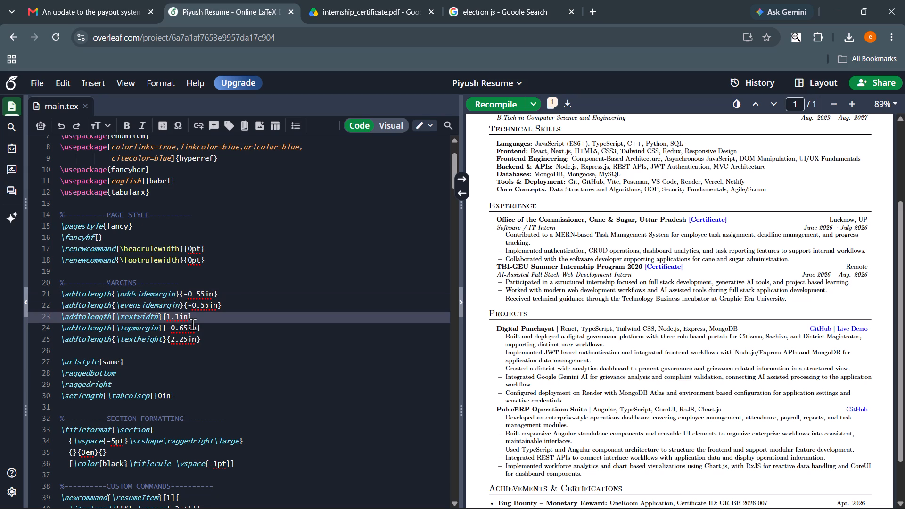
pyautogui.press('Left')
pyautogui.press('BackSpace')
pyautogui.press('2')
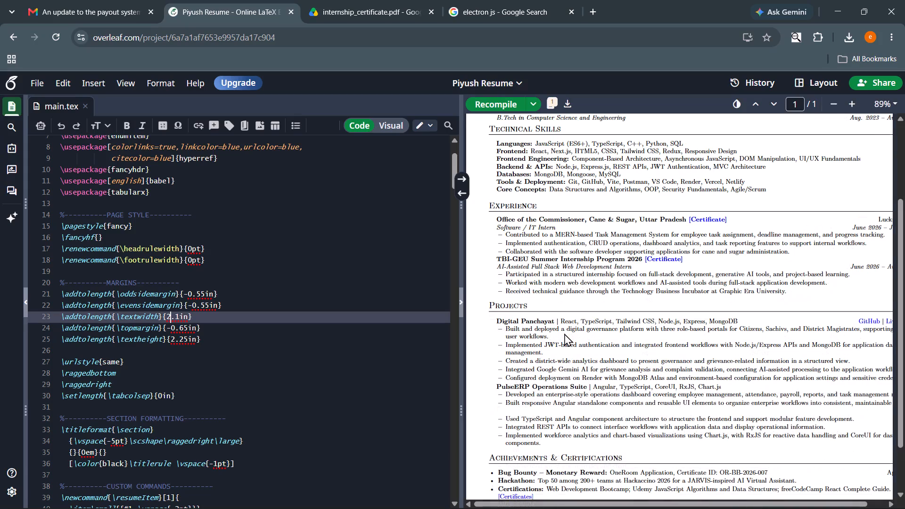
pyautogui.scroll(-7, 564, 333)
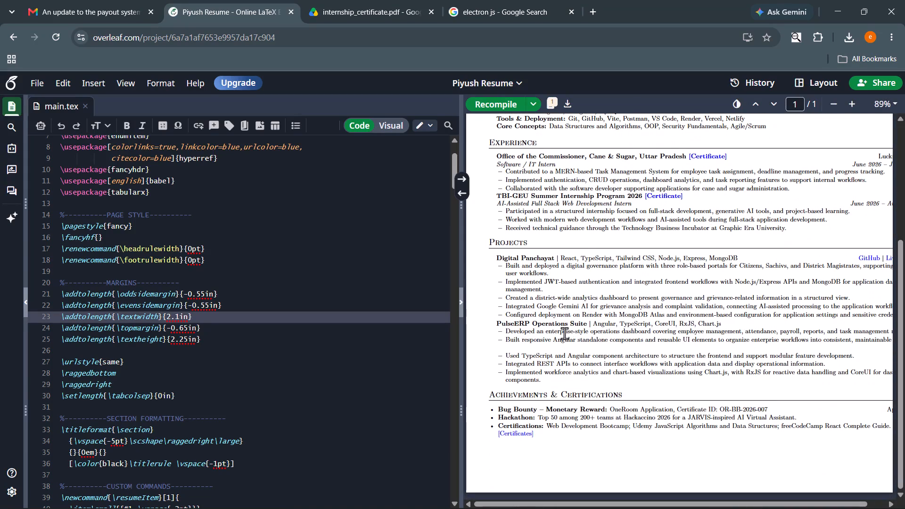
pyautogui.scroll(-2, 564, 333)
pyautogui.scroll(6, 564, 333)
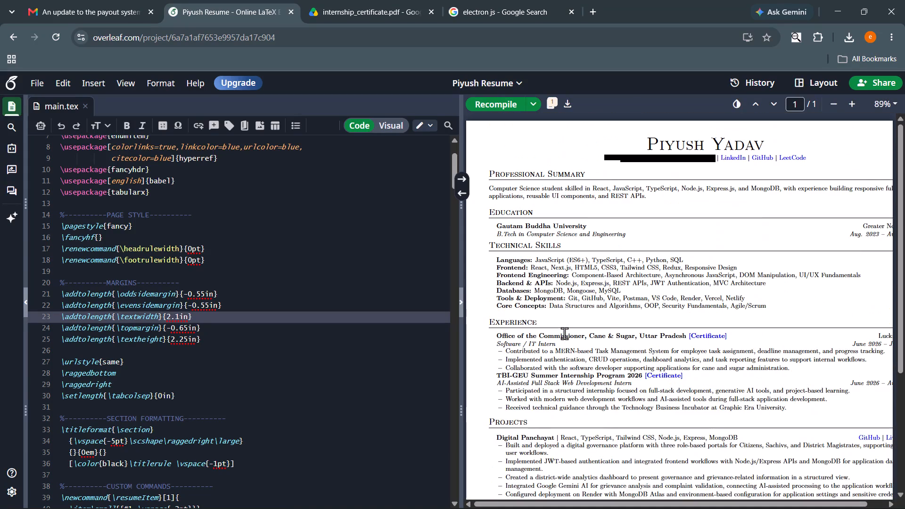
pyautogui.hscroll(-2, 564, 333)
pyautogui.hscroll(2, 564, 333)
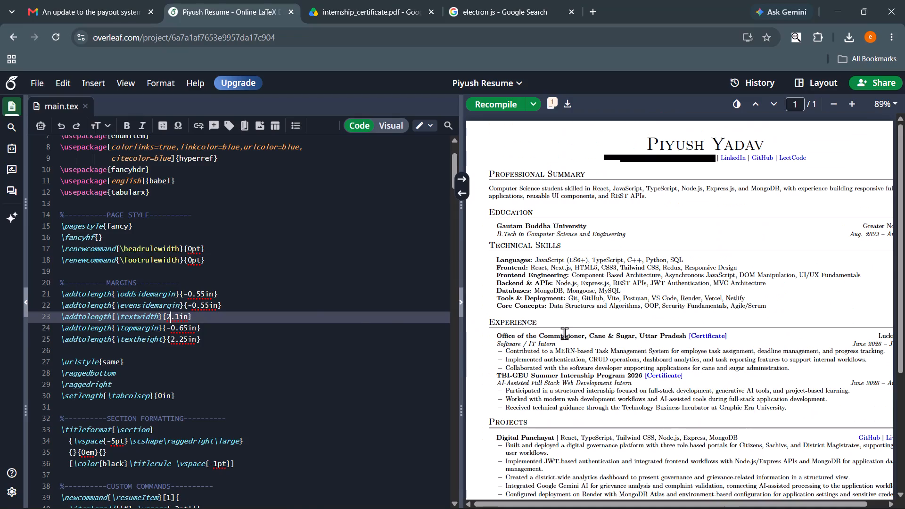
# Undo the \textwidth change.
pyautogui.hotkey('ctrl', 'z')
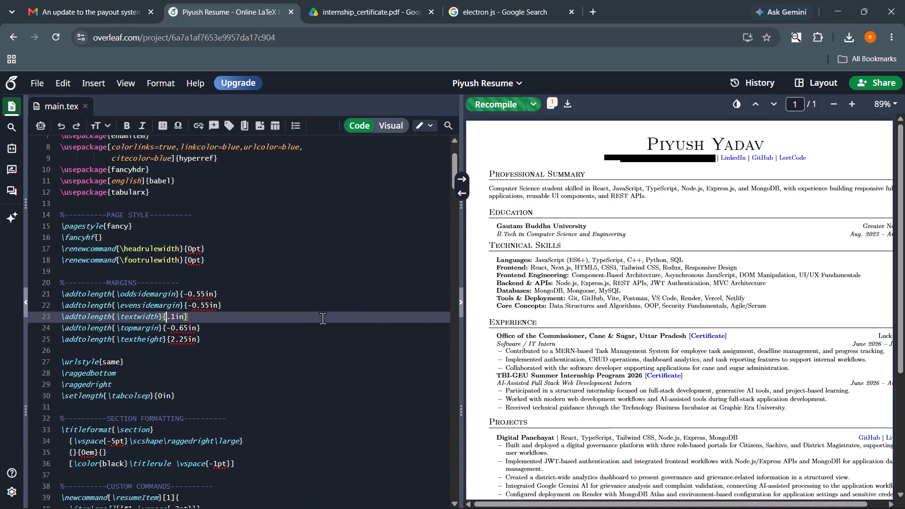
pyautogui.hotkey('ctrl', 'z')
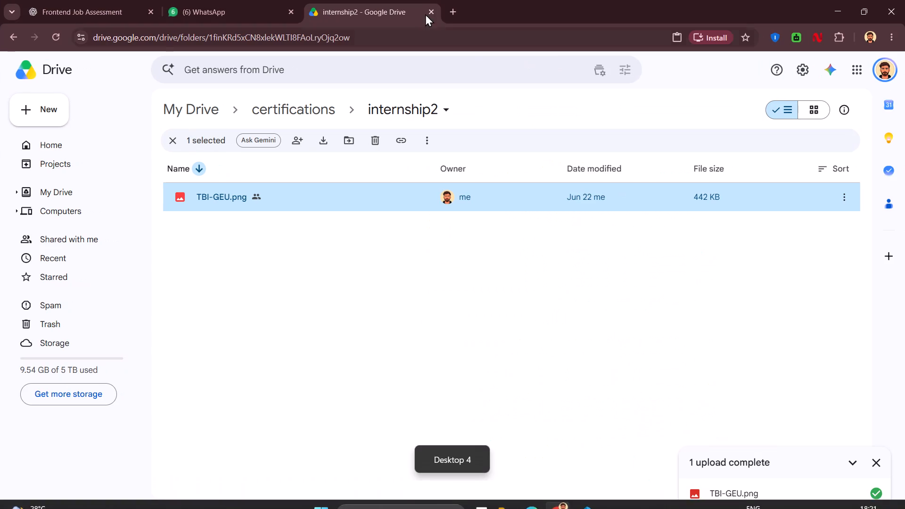
# Switch to the other browser window, open the GitHub profile in a new tab, and go to the GitHub sign-in page.
pyautogui.click(455, 2)
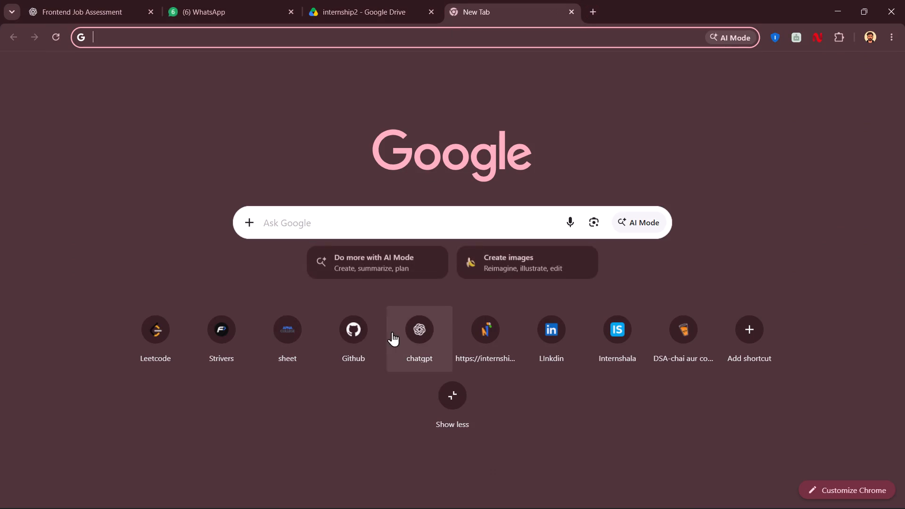
pyautogui.click(358, 345)
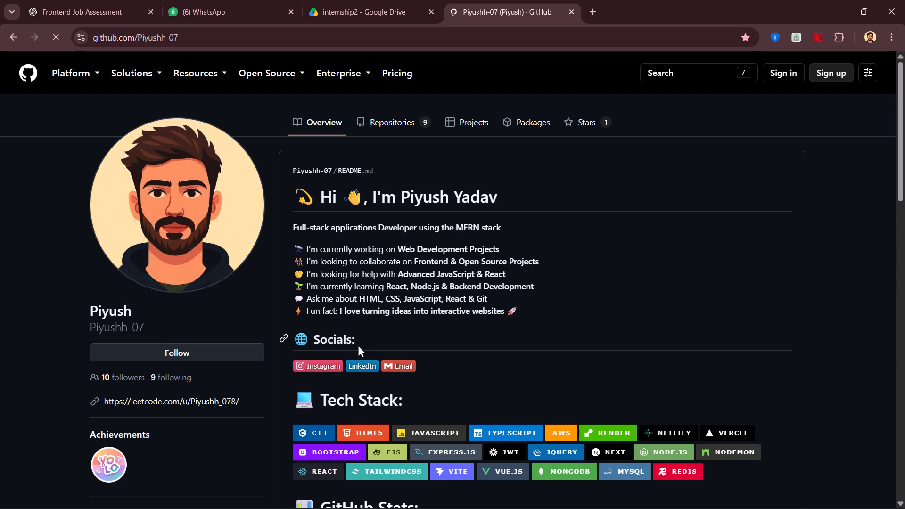
pyautogui.scroll(1, 353, 100)
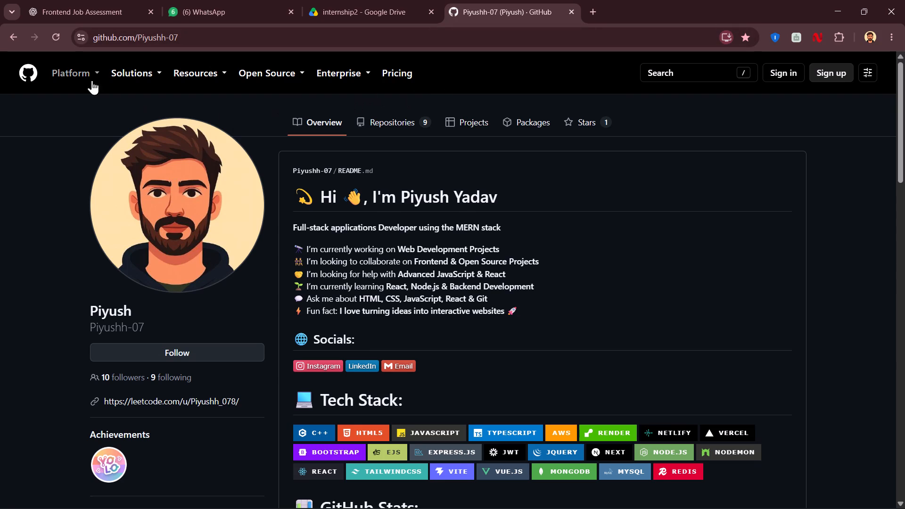
pyautogui.click(34, 77)
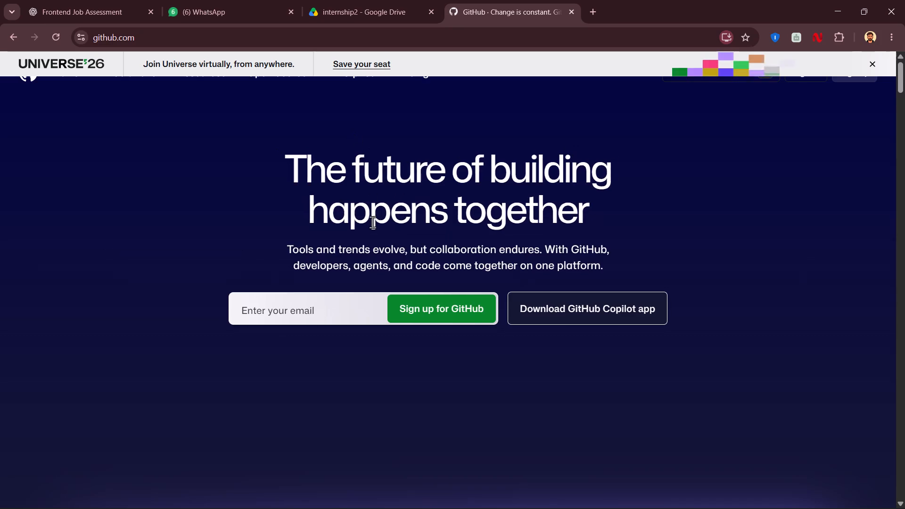
pyautogui.hscroll(6, 178, 142)
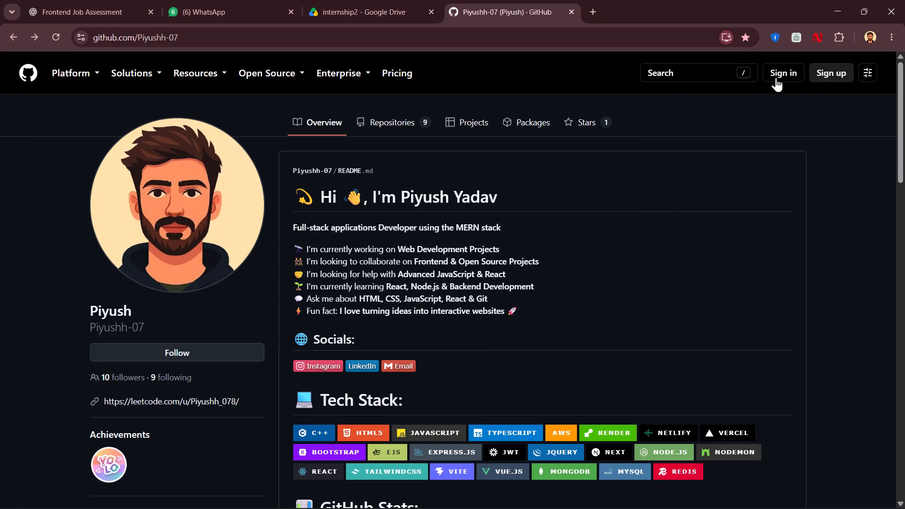
pyautogui.click(779, 73)
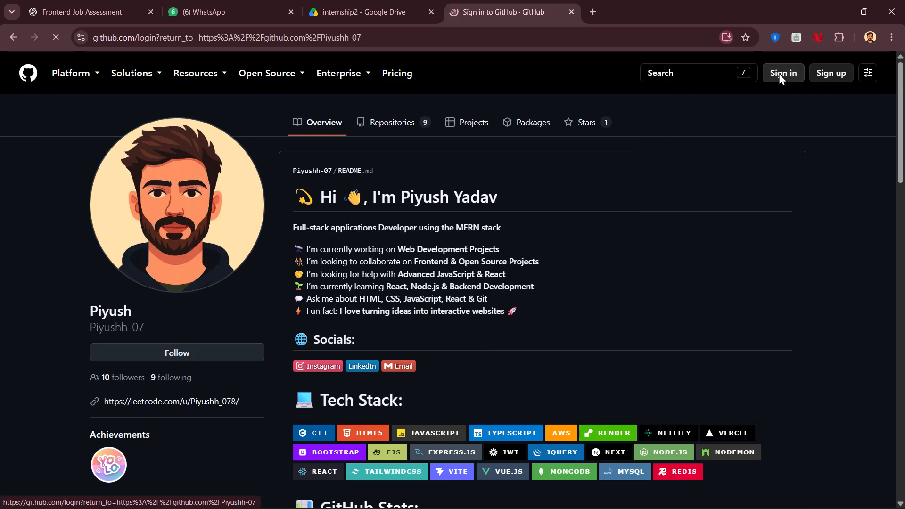